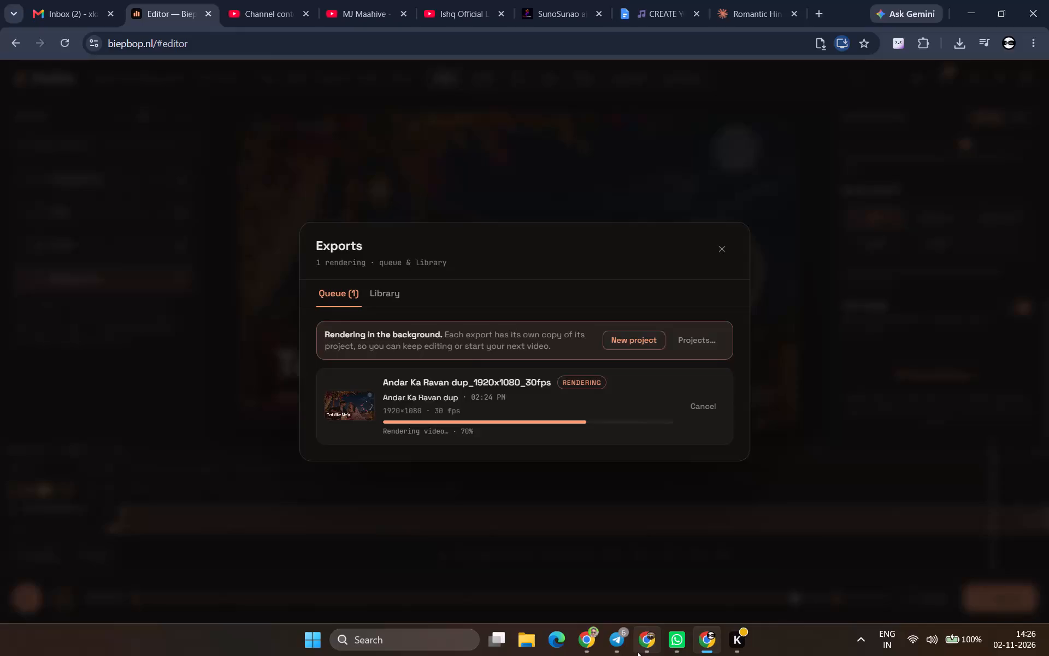
Switch to the YouTube Studio channel content page and view the top of the video list.
click(638, 652)
click(712, 645)
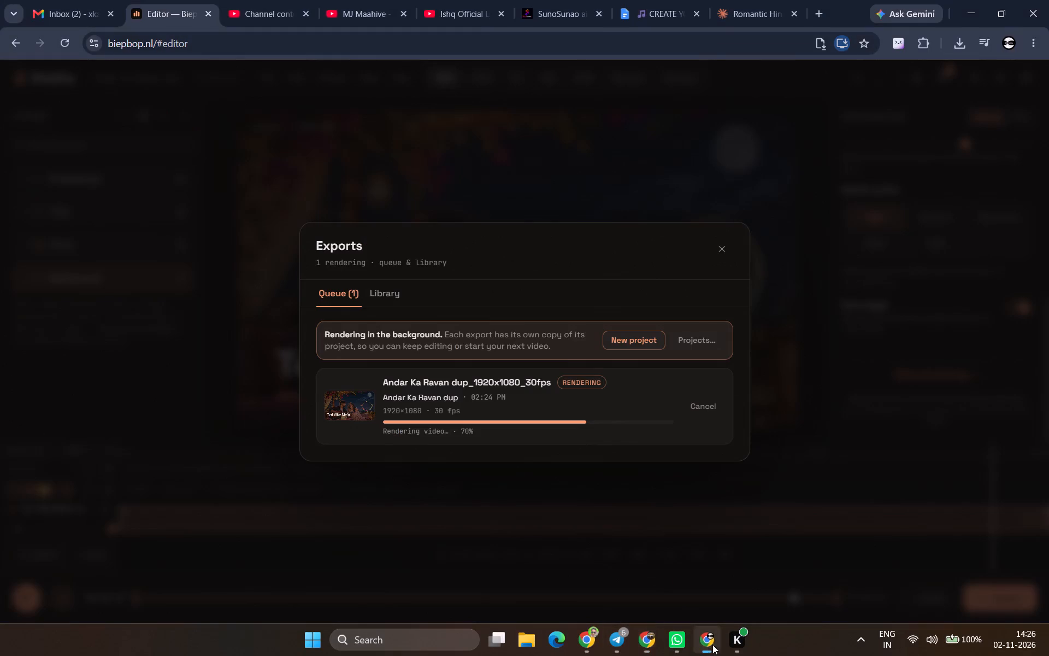
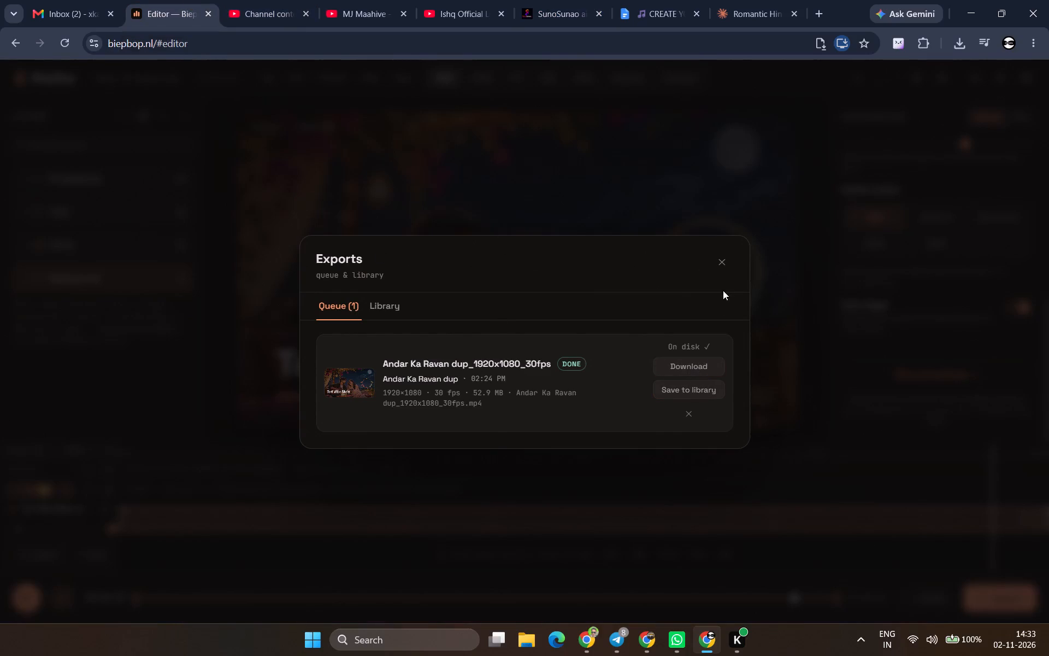
click(723, 271)
click(166, 376)
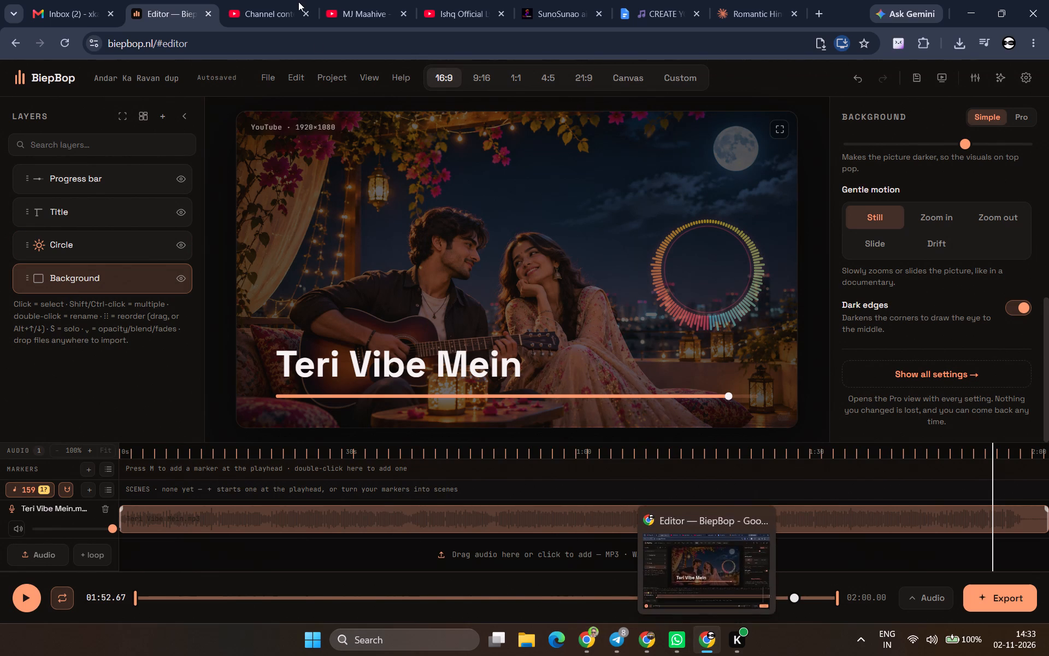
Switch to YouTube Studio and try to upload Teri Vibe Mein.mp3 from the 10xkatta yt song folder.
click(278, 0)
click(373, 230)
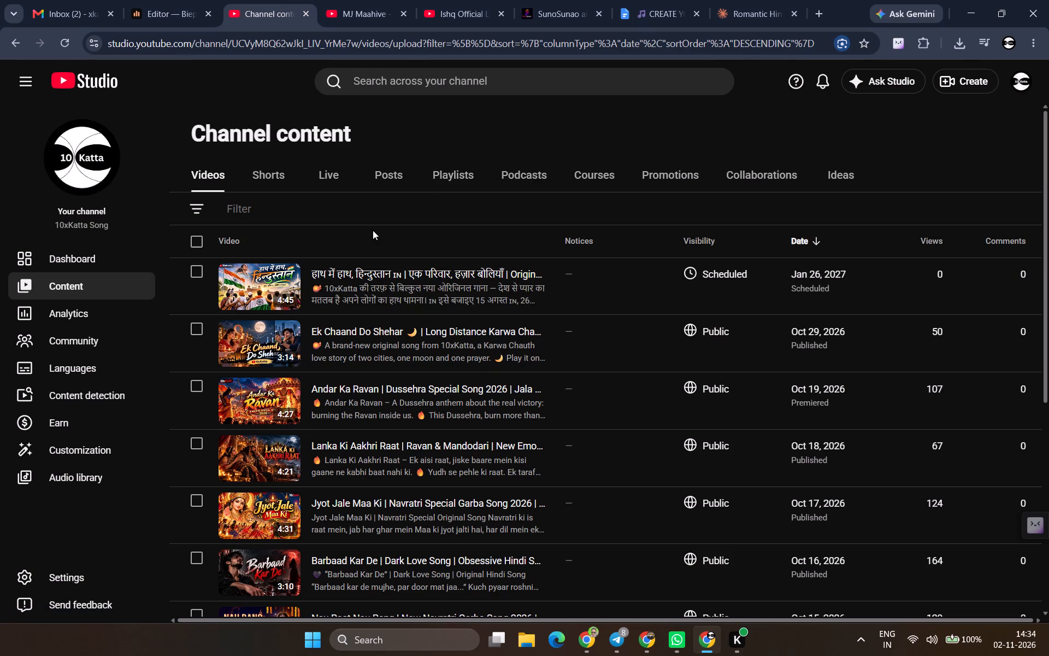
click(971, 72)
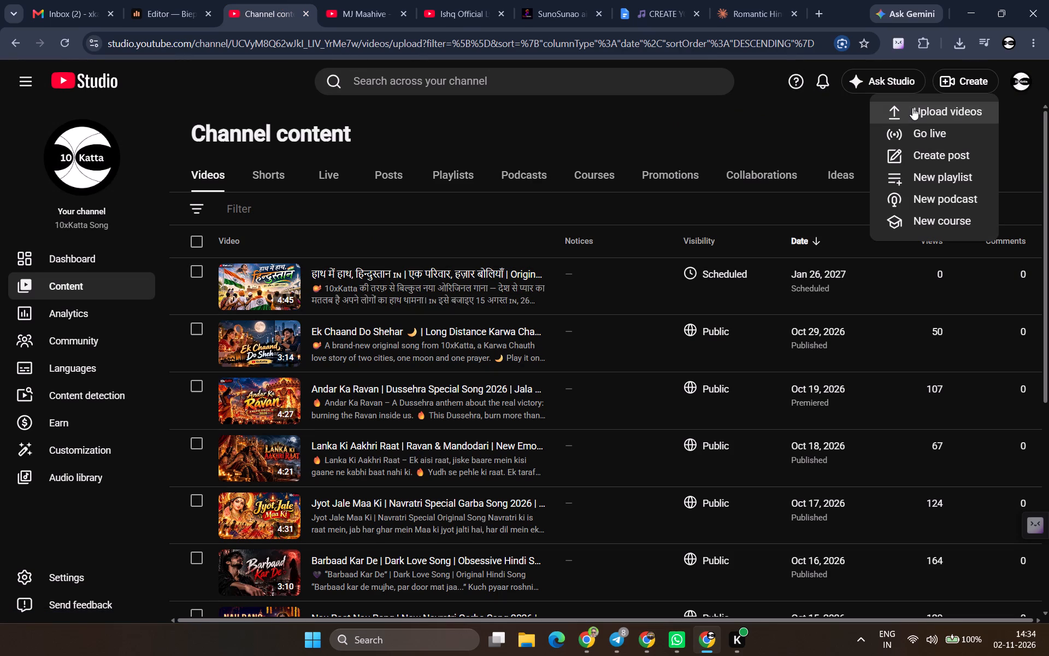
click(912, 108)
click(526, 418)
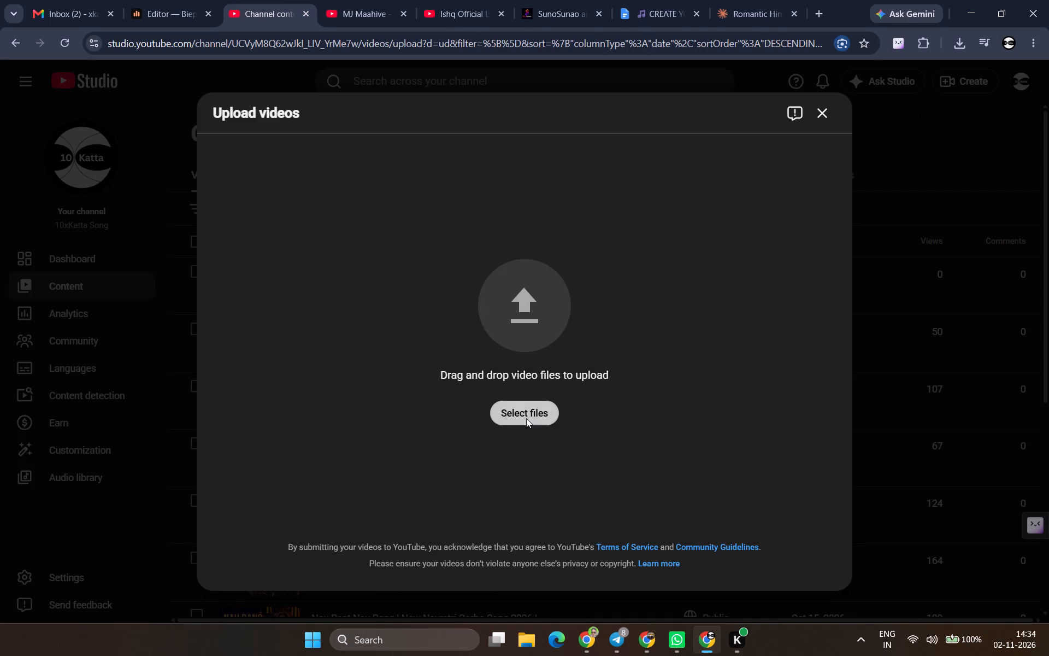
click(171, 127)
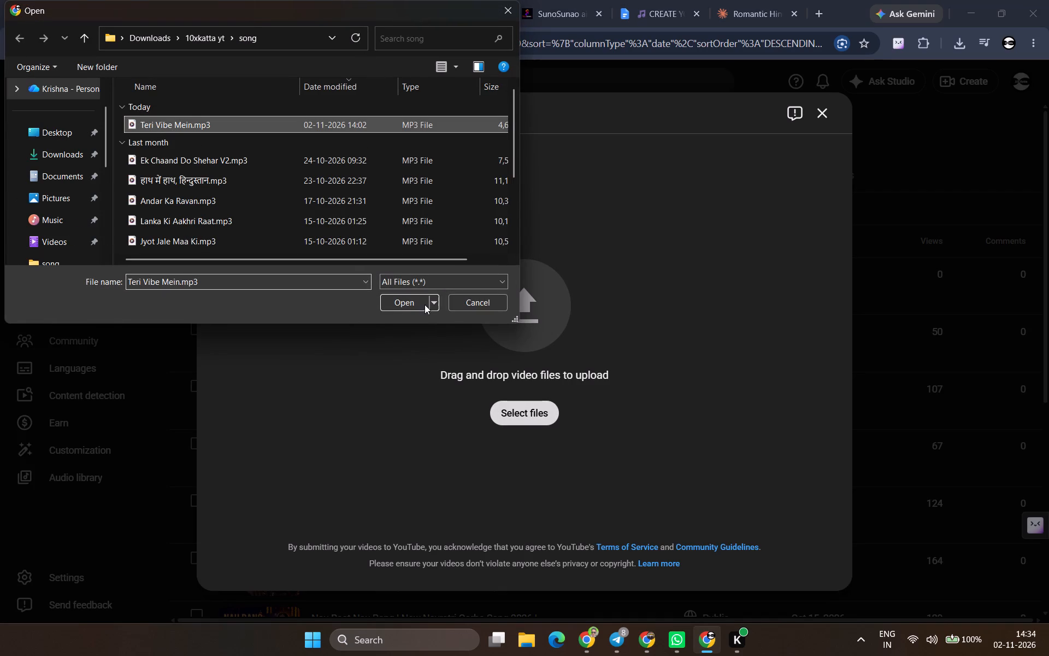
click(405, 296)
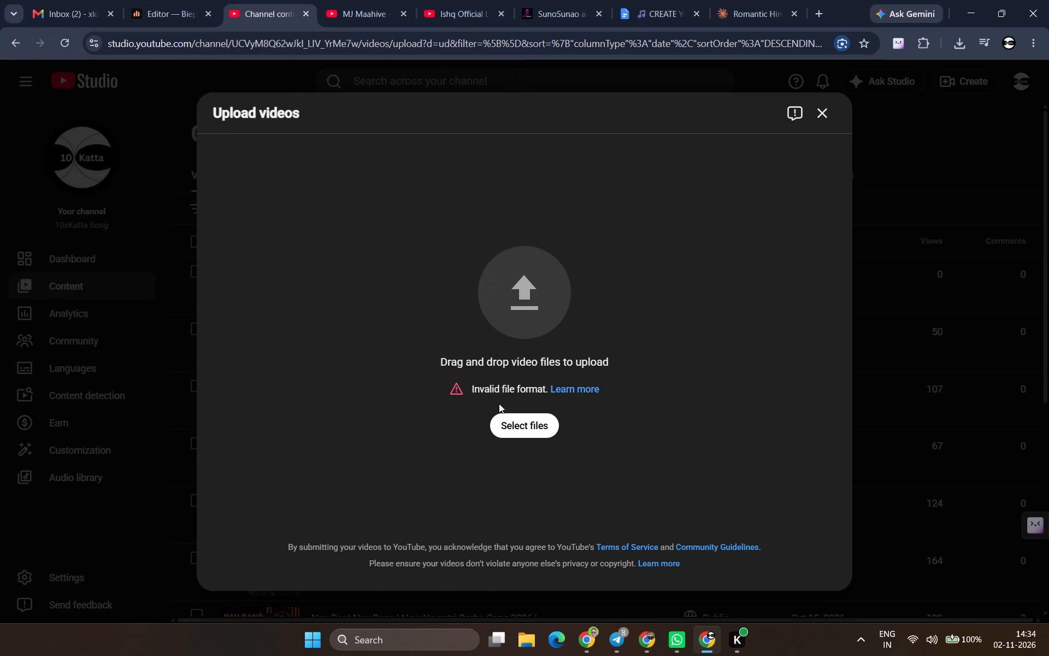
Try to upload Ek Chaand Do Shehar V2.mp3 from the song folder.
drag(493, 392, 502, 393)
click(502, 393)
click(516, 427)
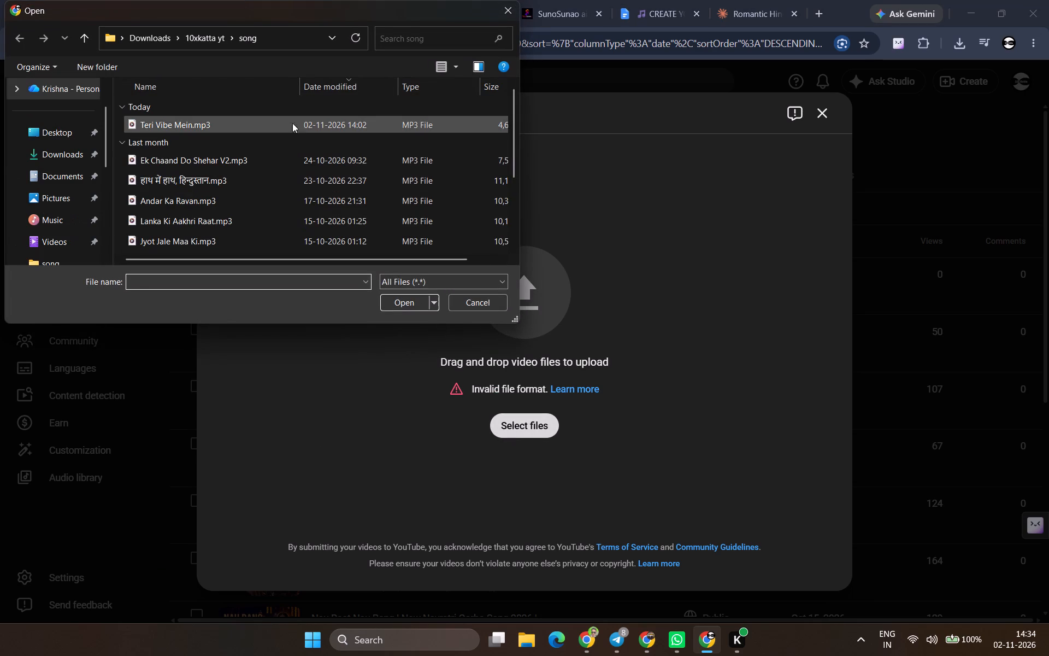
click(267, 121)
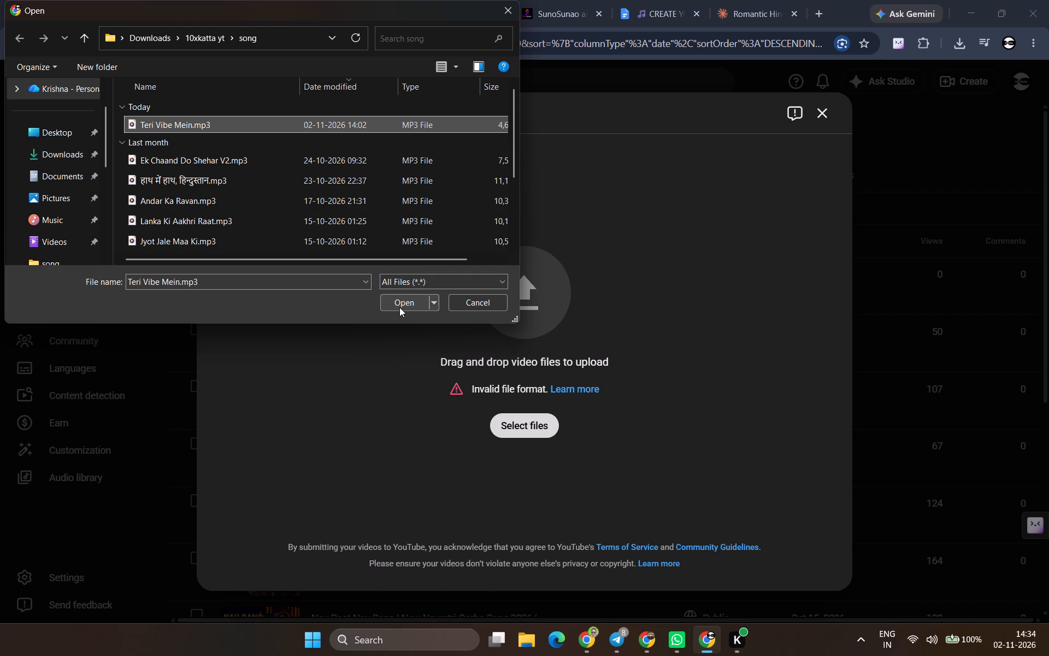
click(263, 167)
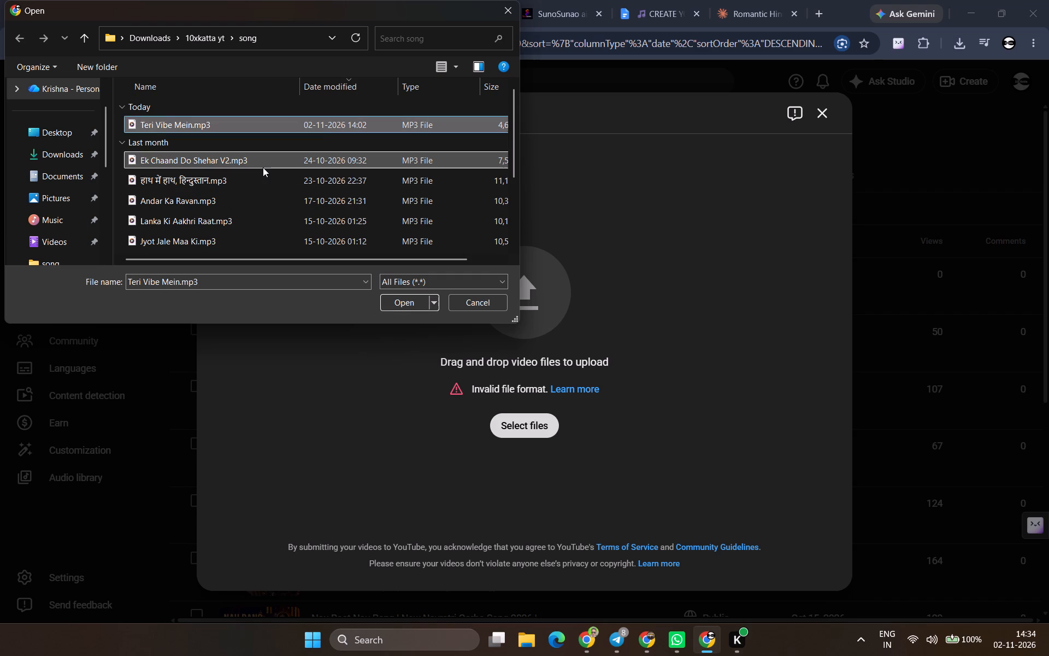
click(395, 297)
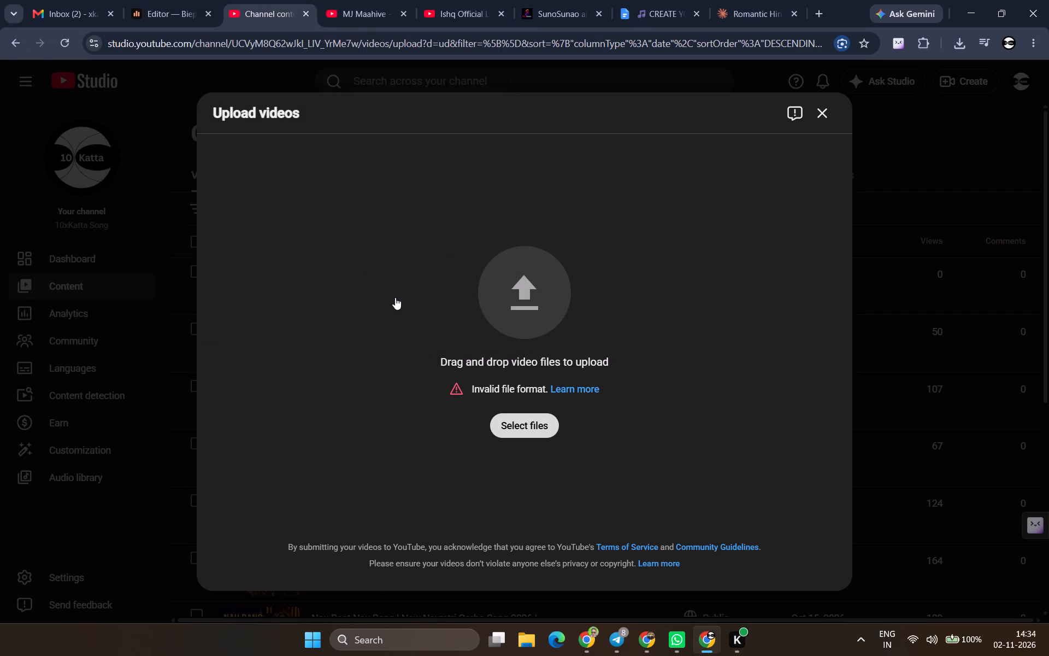
Open the YouTube Help page on supported file formats.
click(564, 388)
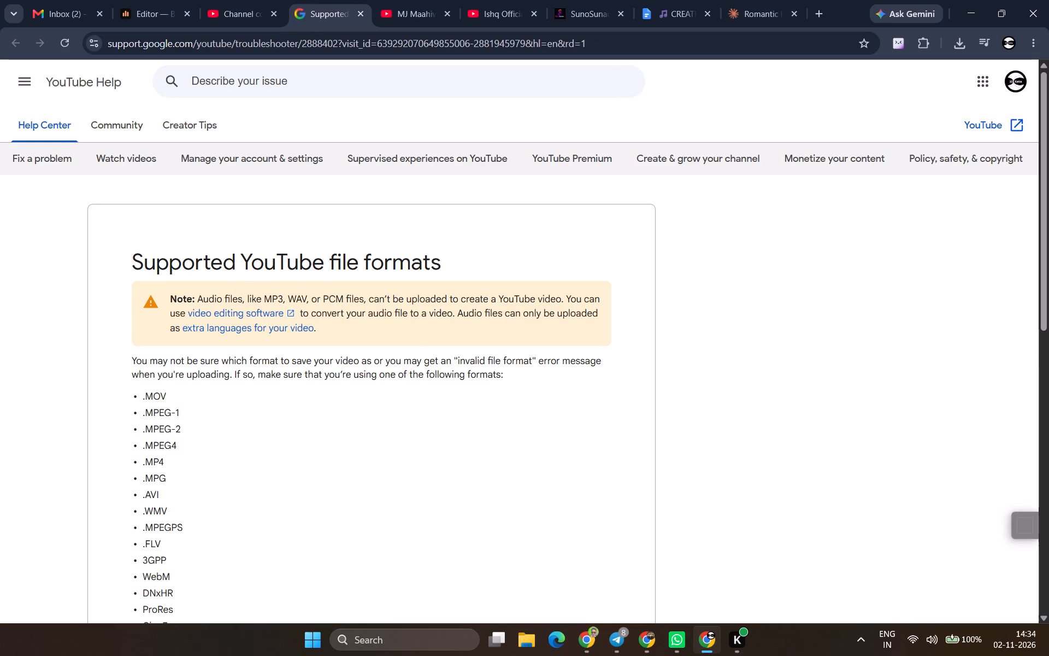
Read the audio file note and the list of supported formats on the YouTube Help page, closing the page when done.
drag(232, 298, 333, 312)
click(333, 312)
drag(393, 306, 470, 306)
click(470, 306)
scroll(477, 323, down, 1)
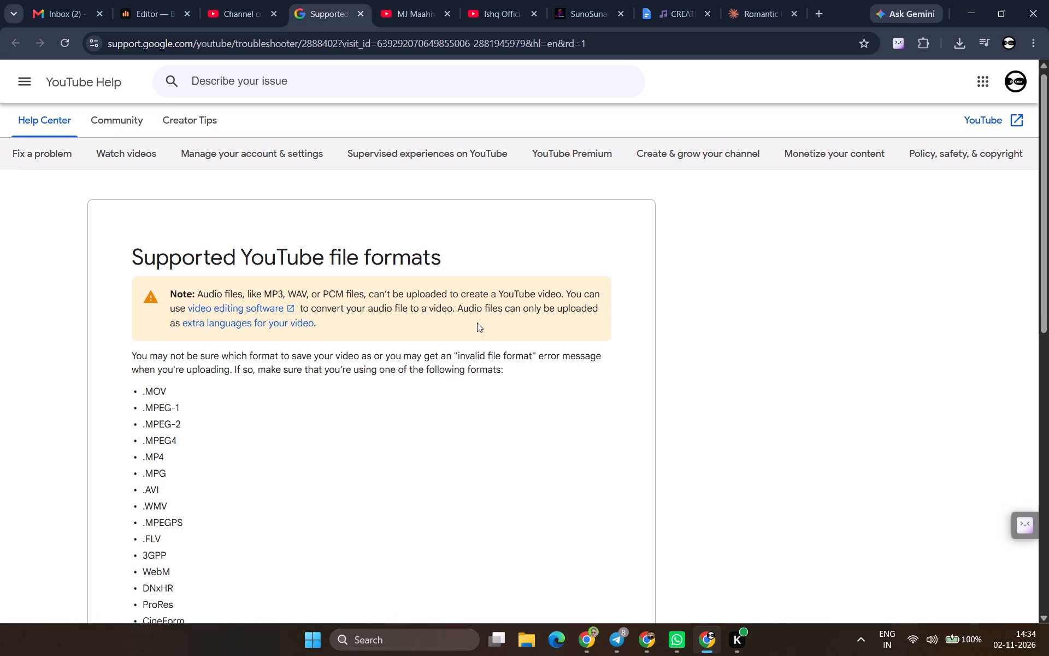
scroll(477, 323, down, 1)
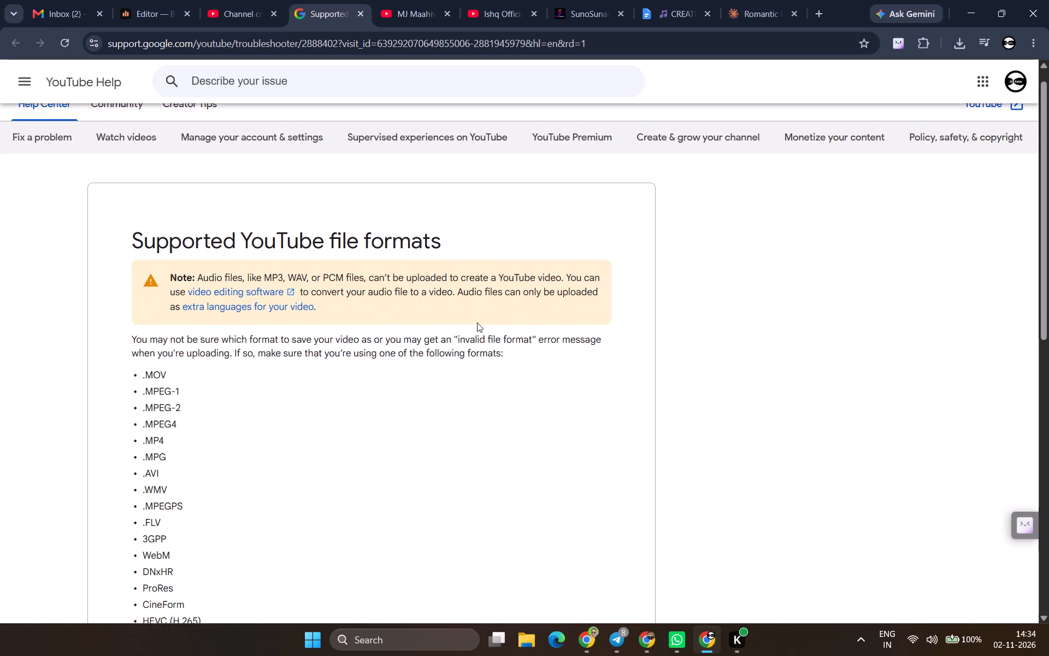
scroll(477, 323, down, 2)
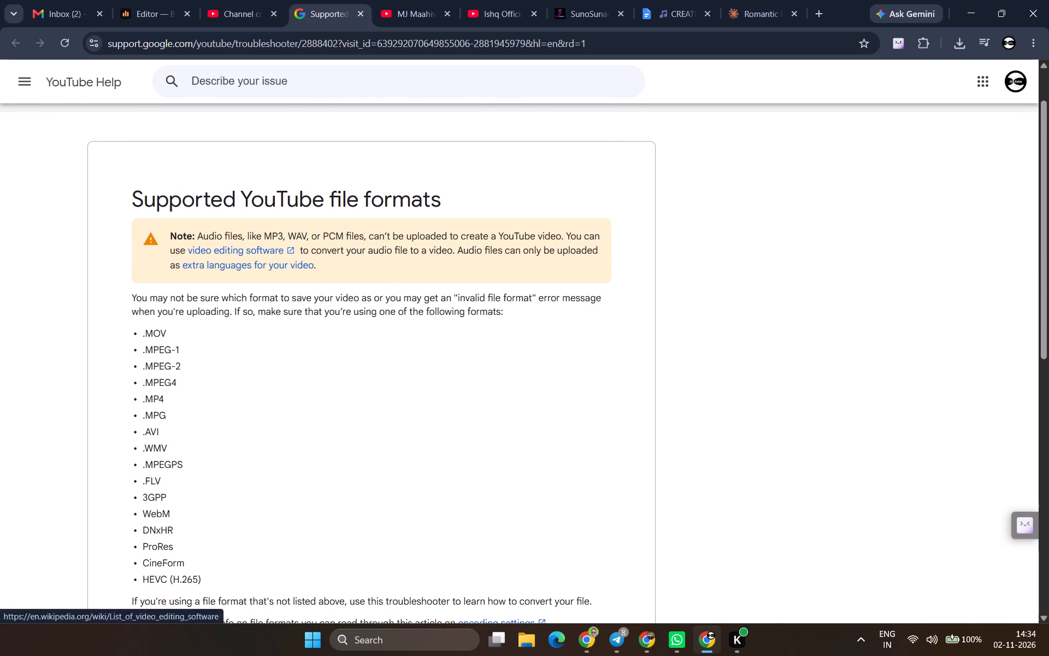
drag(333, 250, 422, 256)
click(422, 256)
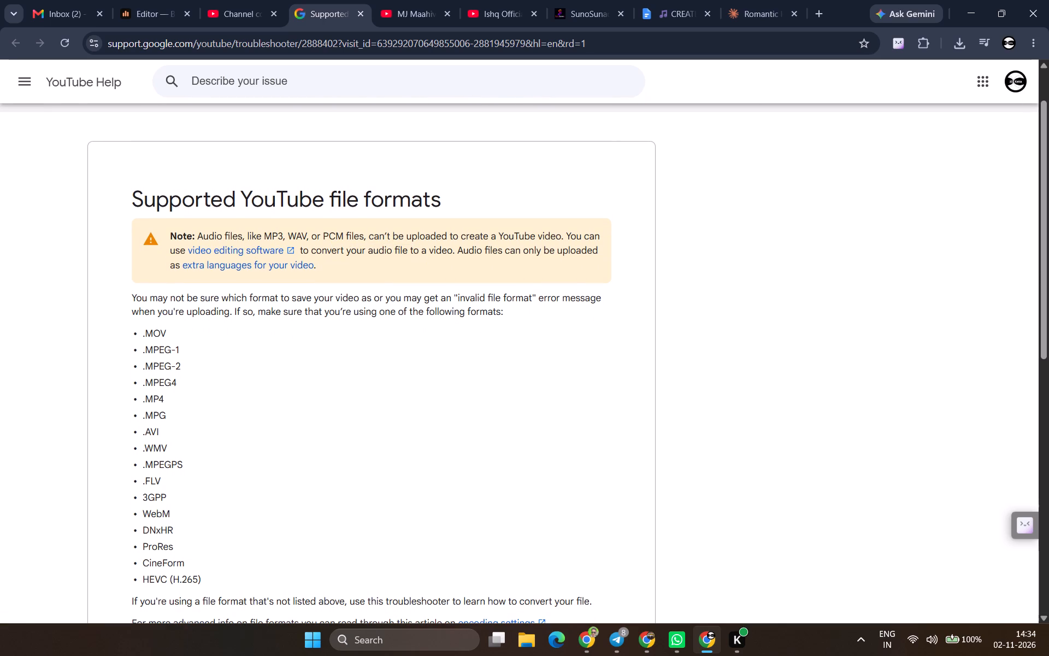
drag(396, 249, 441, 254)
click(441, 254)
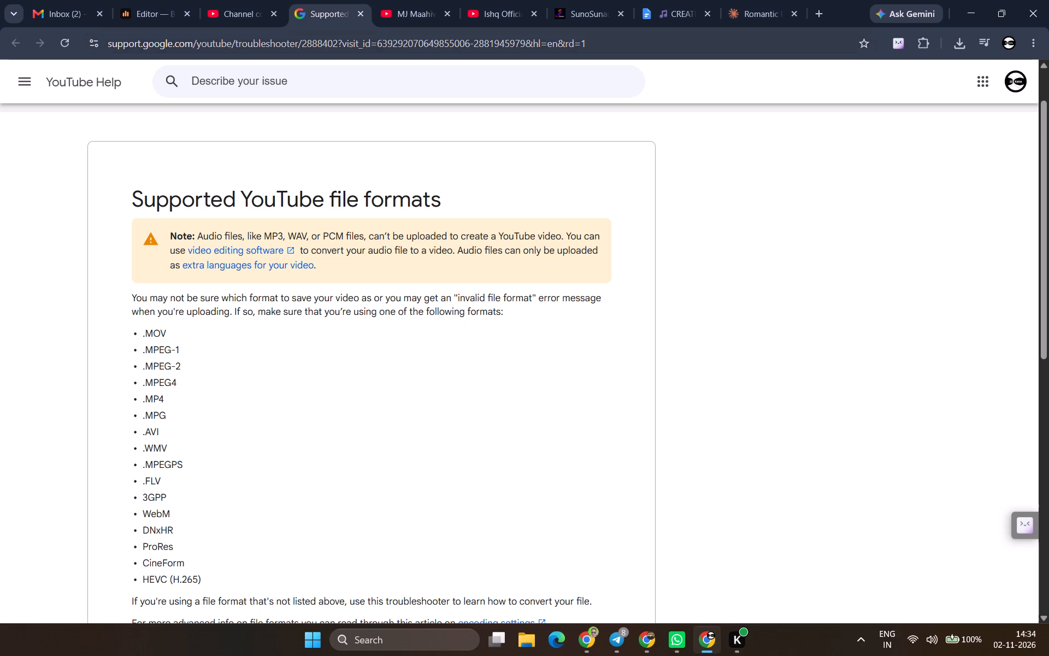
click(359, 10)
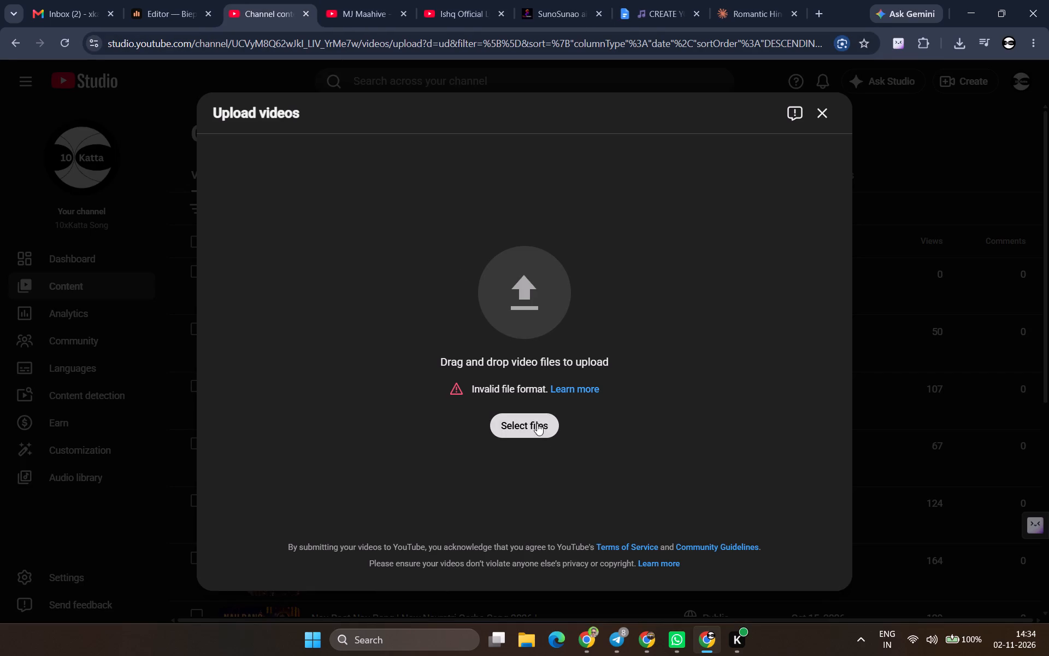
Upload Andar Ka Ravan dup_1920x1080_30fps.mp4 from the Song video folder inside 10xkatta yt.
click(524, 415)
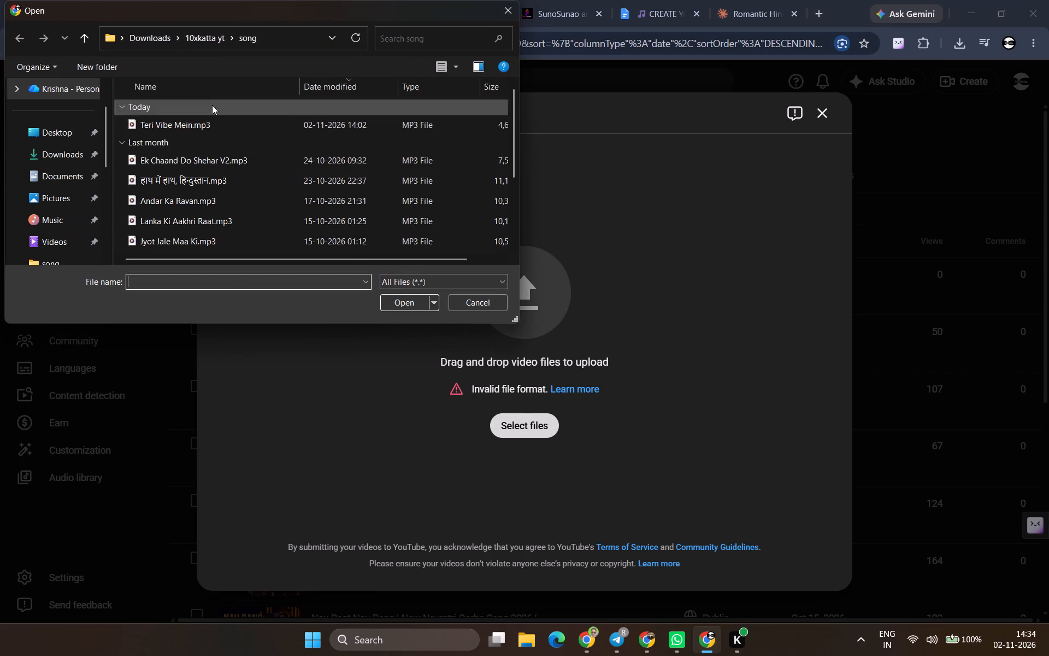
click(205, 30)
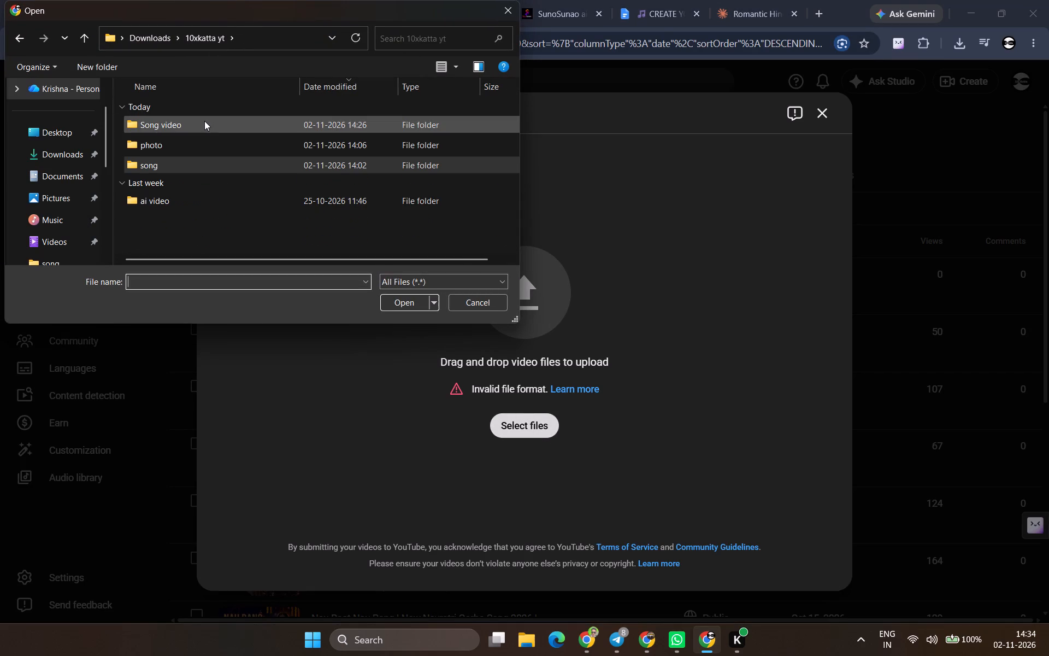
double_click(204, 121)
click(210, 124)
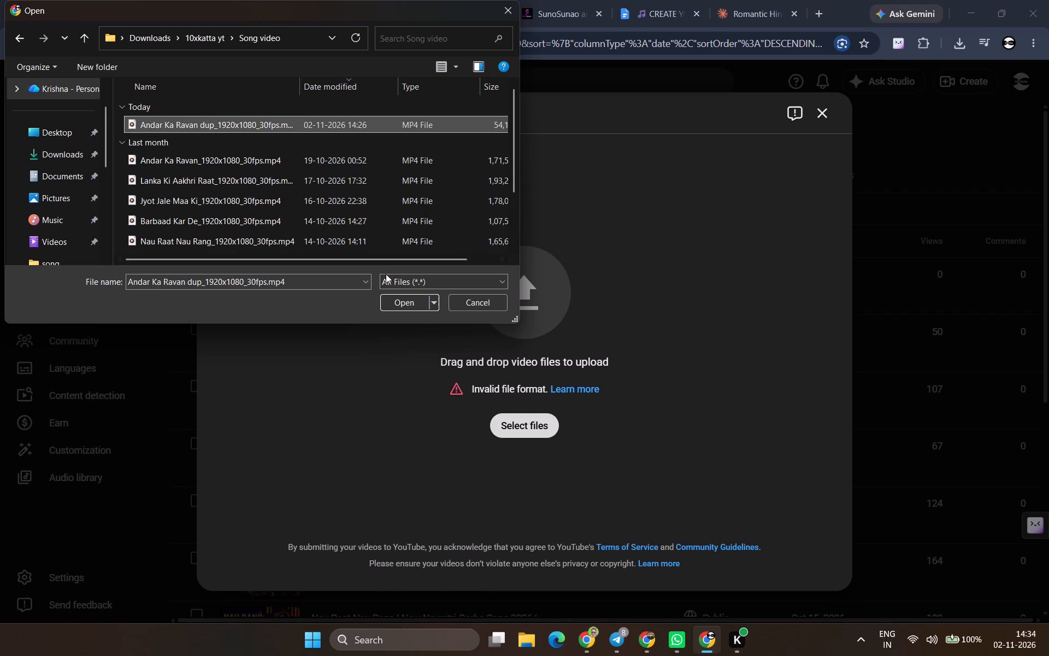
click(406, 303)
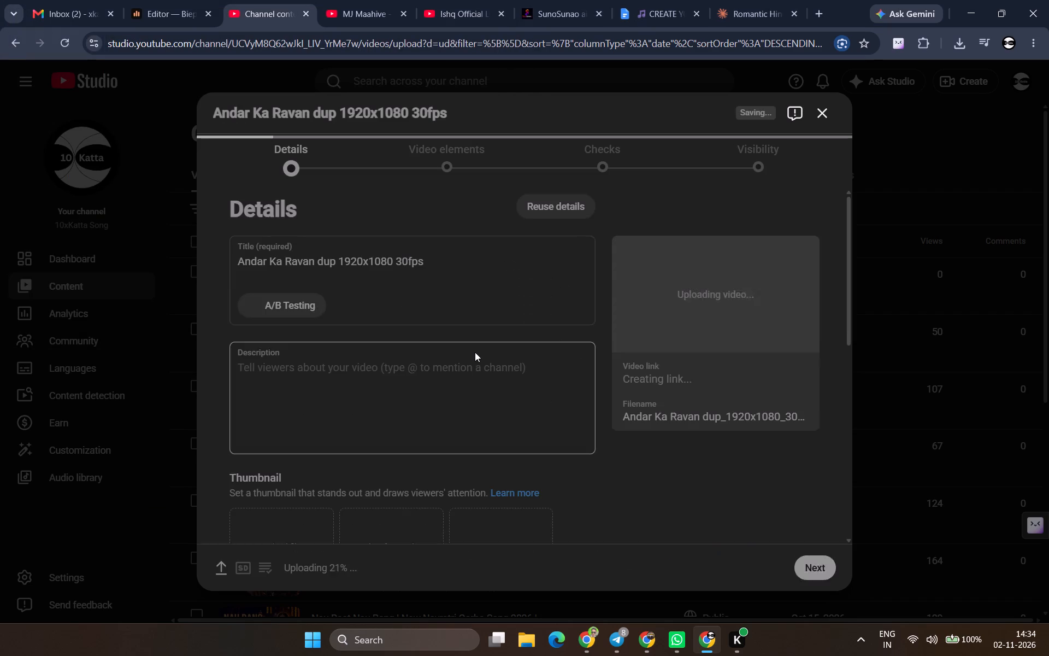
click(418, 262)
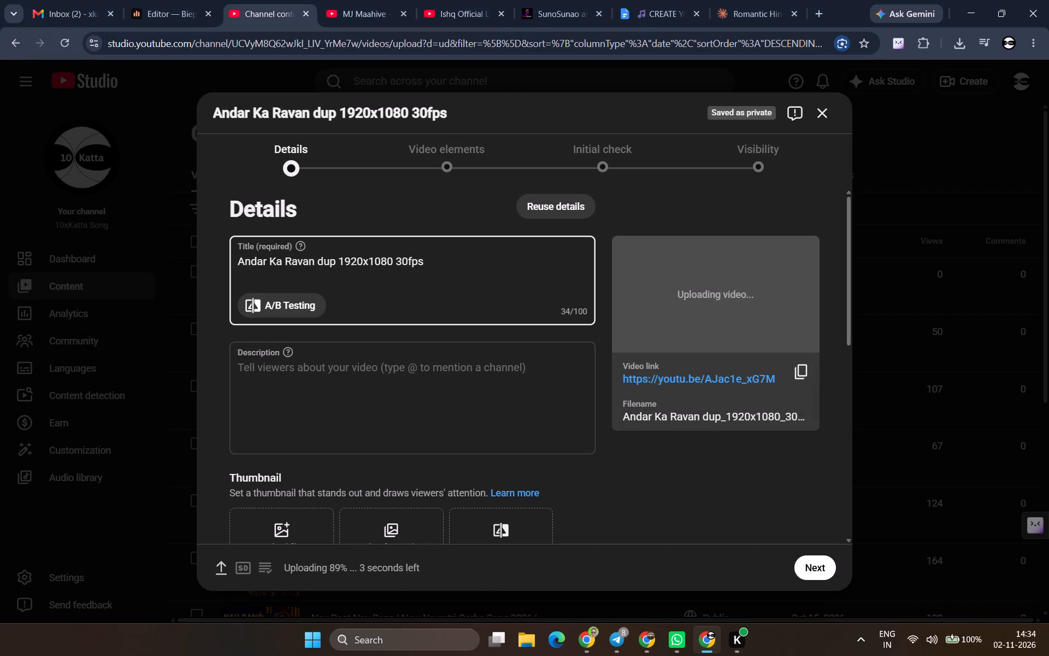
key(ctrl+a)
key(BackSpace)
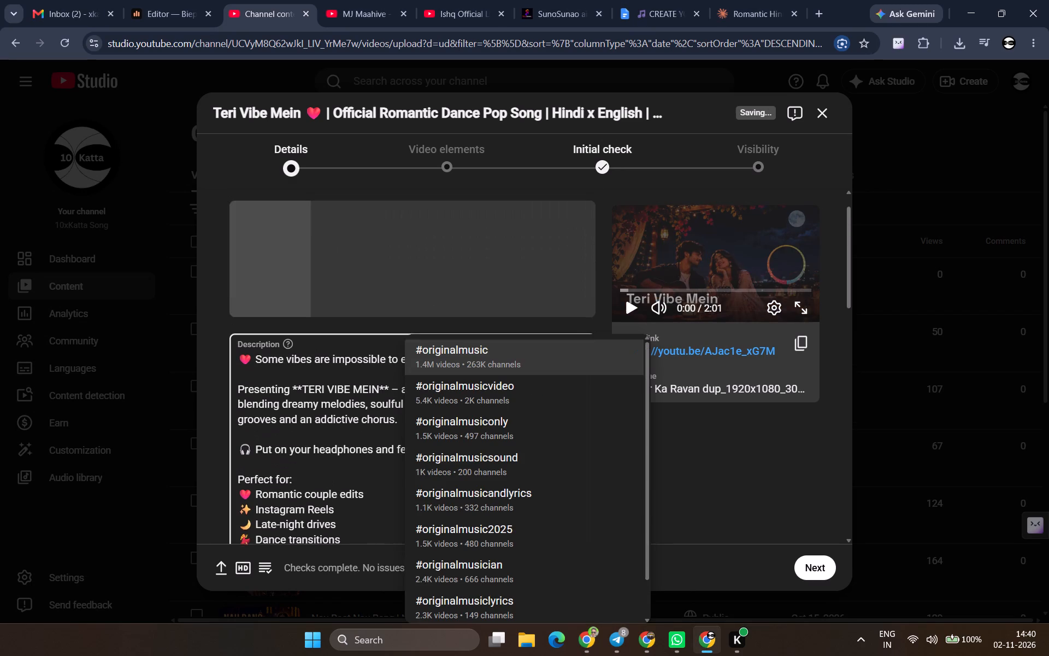
scroll(397, 294, up, 1)
scroll(397, 294, down, 2)
click(444, 367)
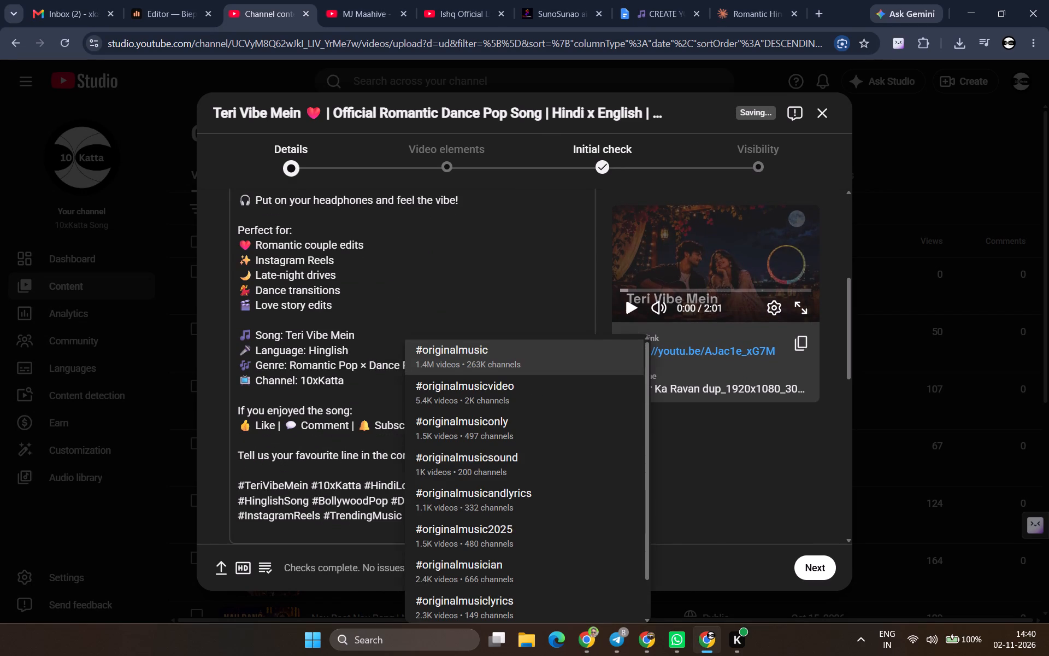
scroll(406, 344, up, 1)
scroll(406, 344, down, 1)
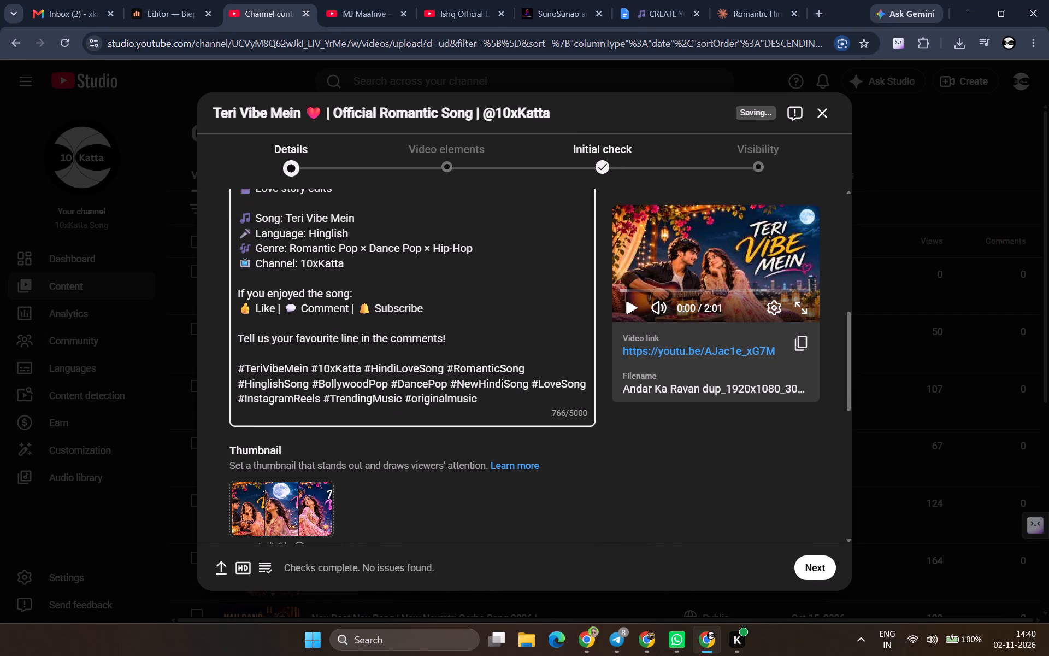
Add a separate line reading "Sub Count:- 11" below the Like, Comment, Subscribe line in the description.
scroll(530, 364, up, 2)
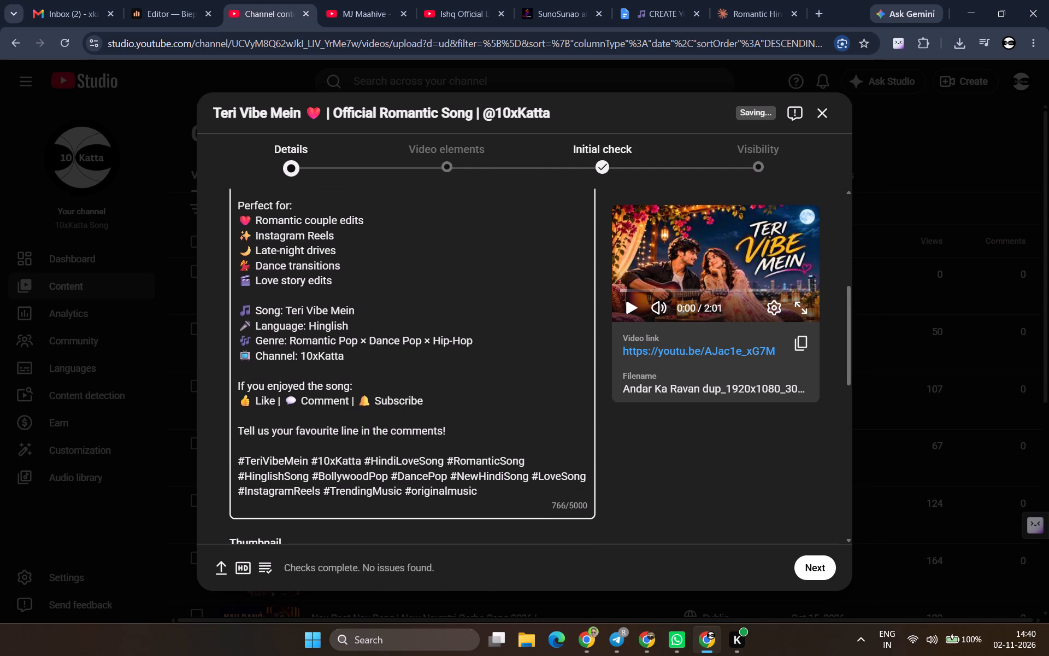
scroll(484, 386, up, 1)
drag(440, 418, 246, 415)
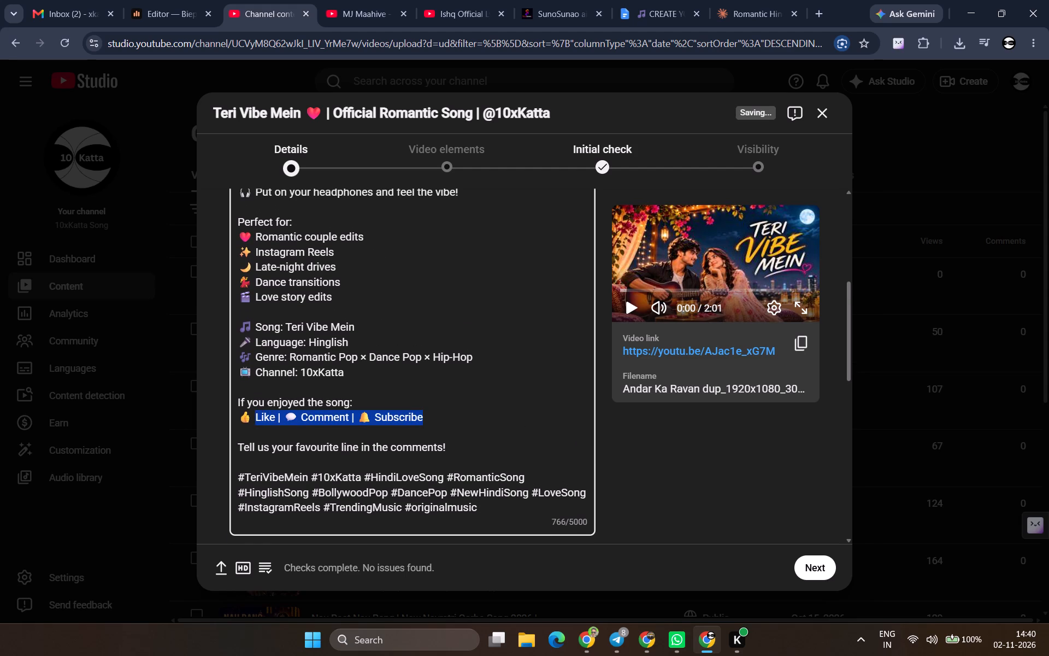
drag(246, 415, 231, 413)
click(435, 421)
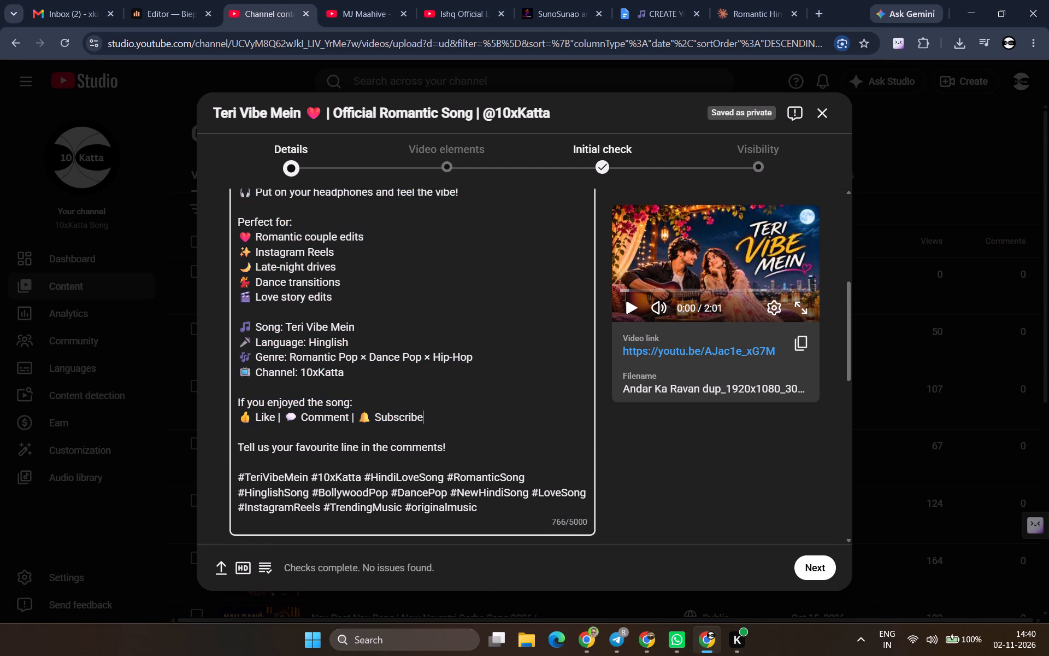
drag(435, 421, 235, 402)
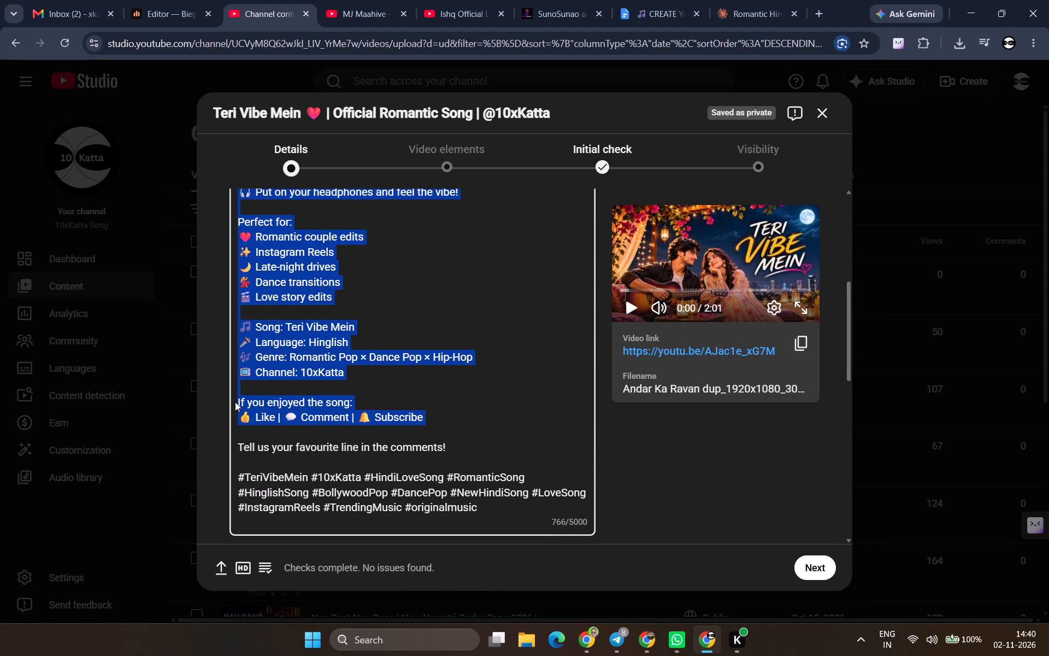
drag(235, 402, 242, 406)
click(242, 406)
click(300, 434)
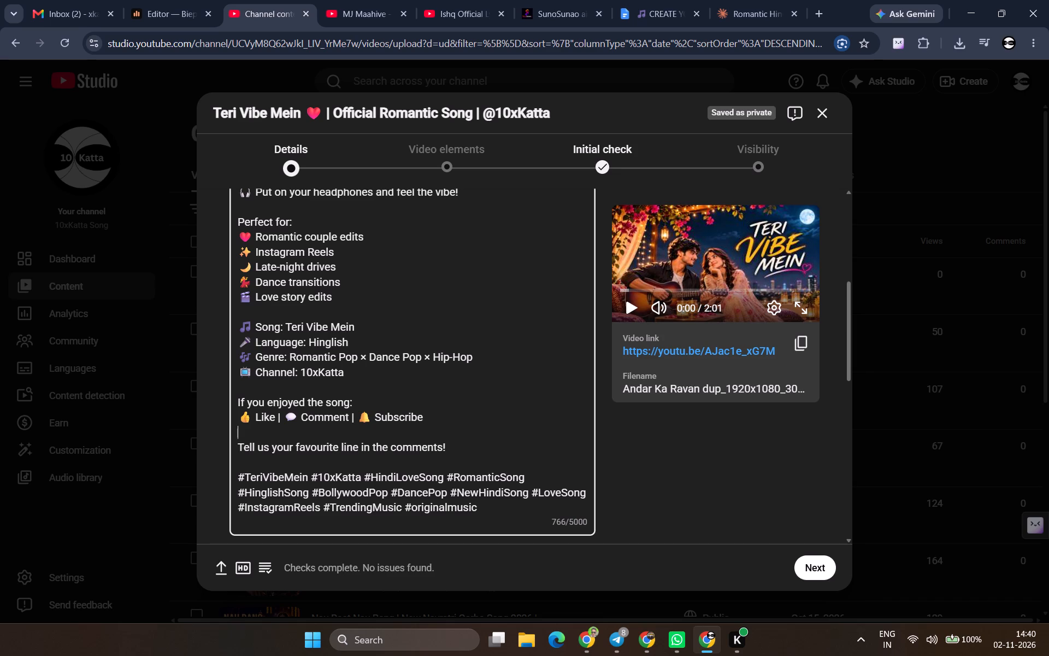
key(shift+Return)
key(shift+Return)
key(Up)
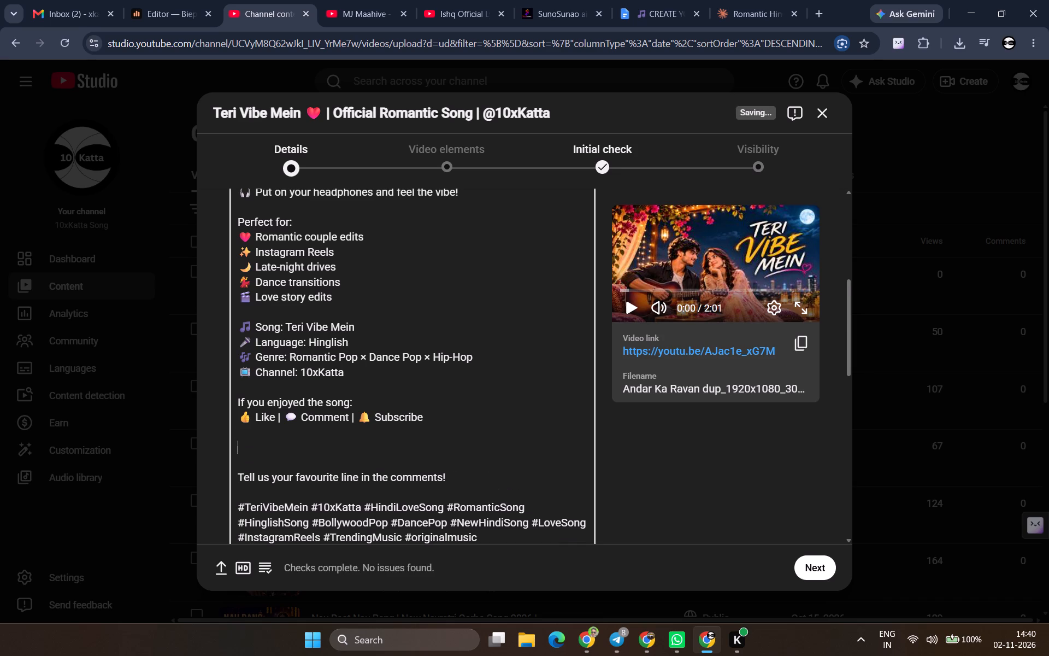
text(Sub)
key(space)
key(shift+c)
text(ount)
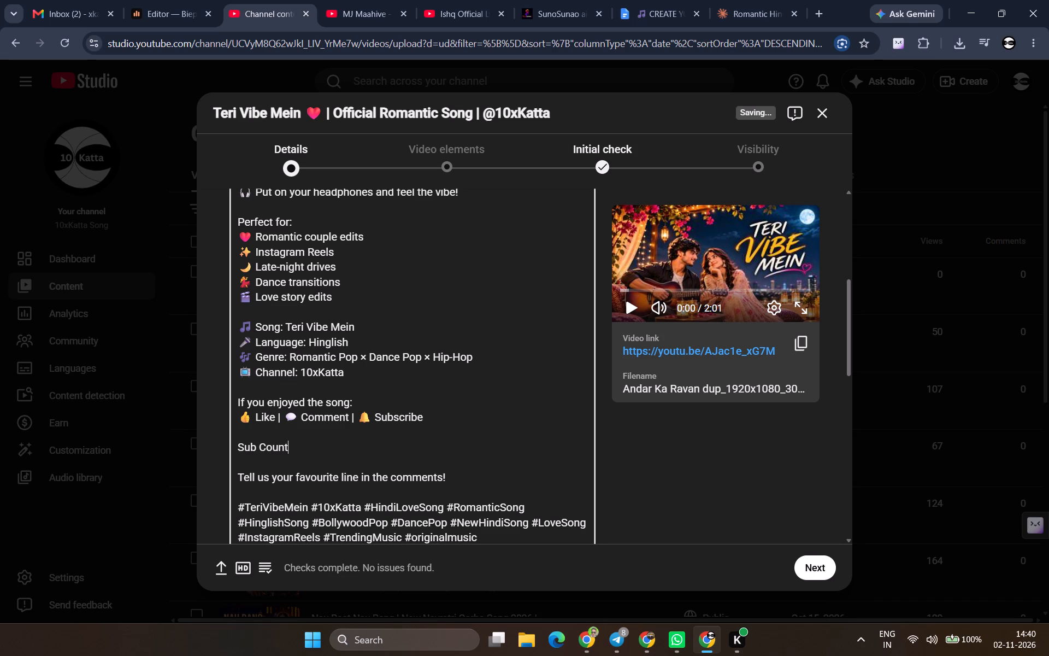
text(:- 11)
Delete the line "Tell us your favourite line in the comments!" and its extra blank line from the description.
scroll(374, 433, down, 1)
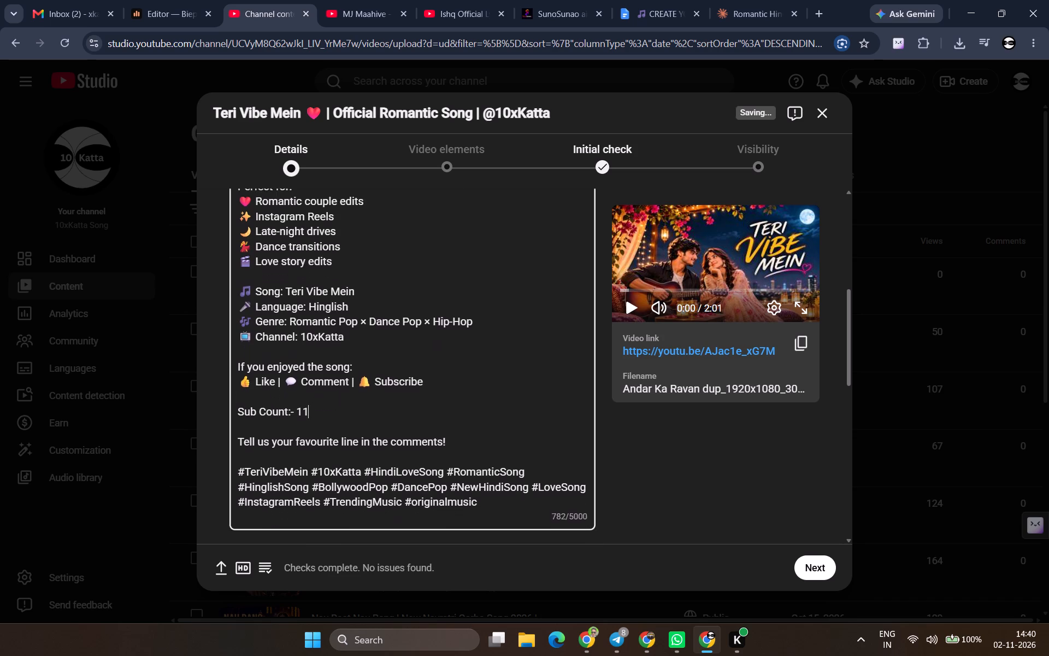
scroll(374, 433, down, 1)
scroll(374, 433, up, 1)
drag(456, 433, 241, 430)
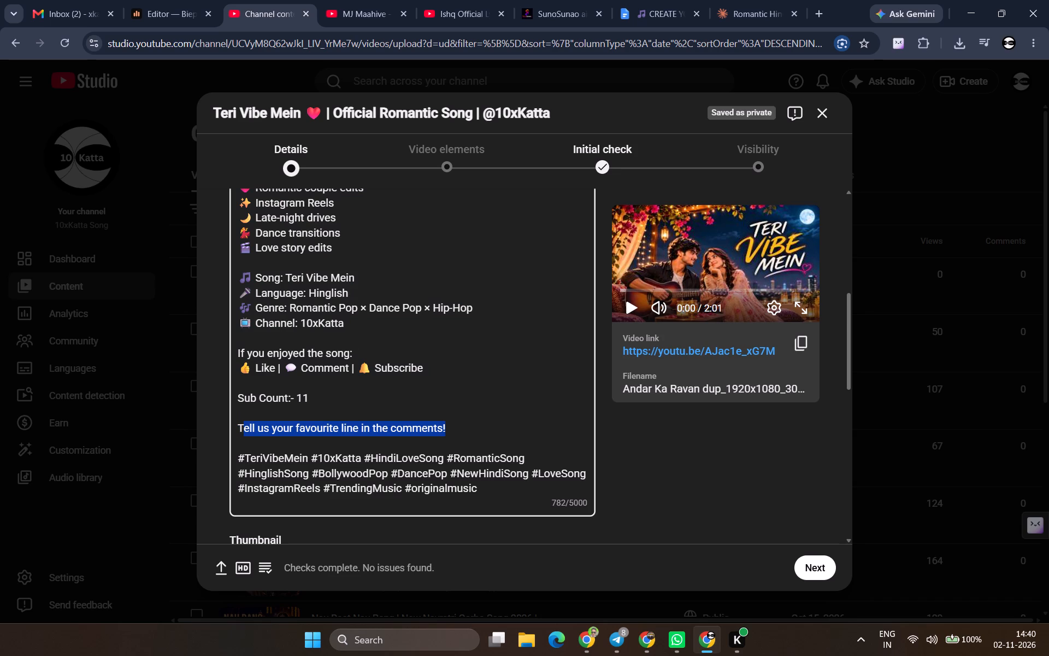
drag(241, 430, 234, 431)
click(273, 431)
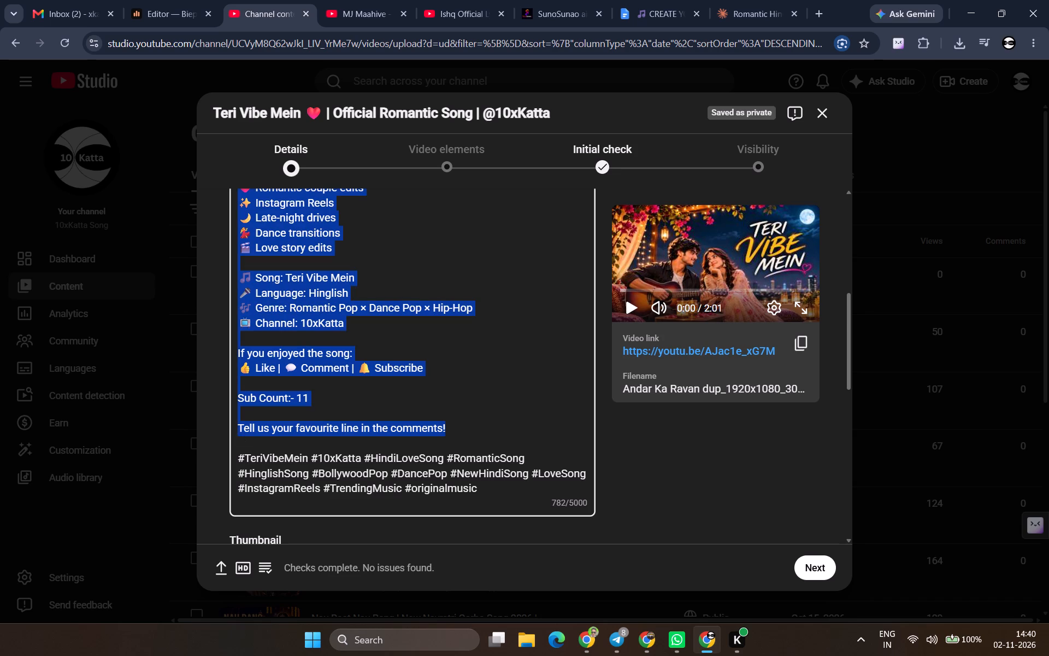
triple_click(273, 431)
key(BackSpace)
key(BackSpace)
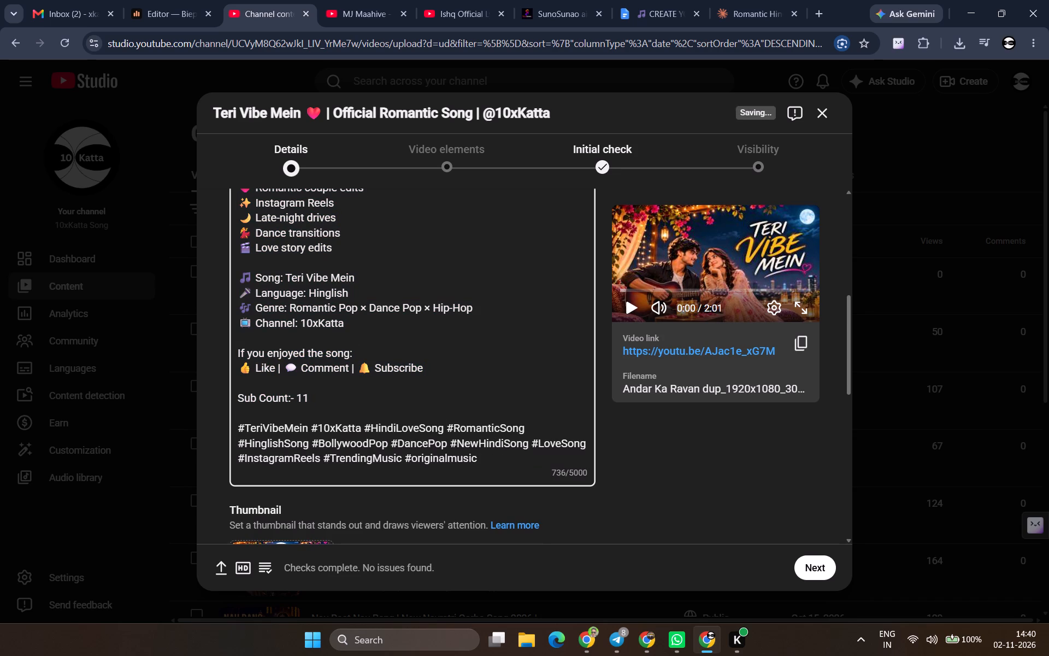
Set the video's audience to "No, it's not made for kids".
scroll(343, 429, up, 3)
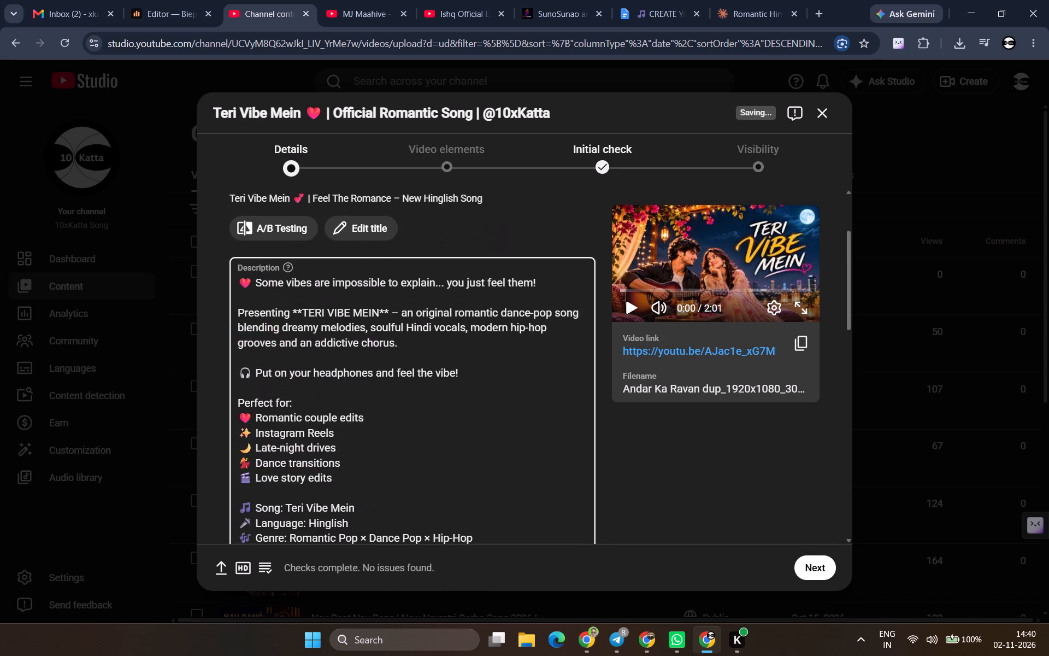
scroll(343, 429, down, 2)
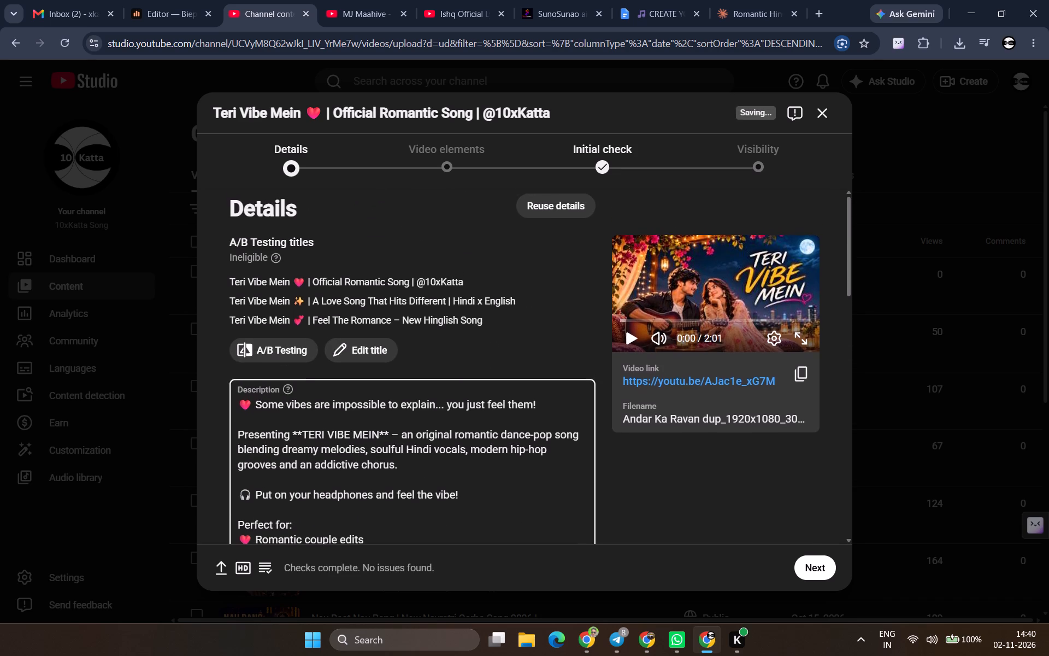
scroll(343, 429, down, 1)
scroll(394, 384, down, 1)
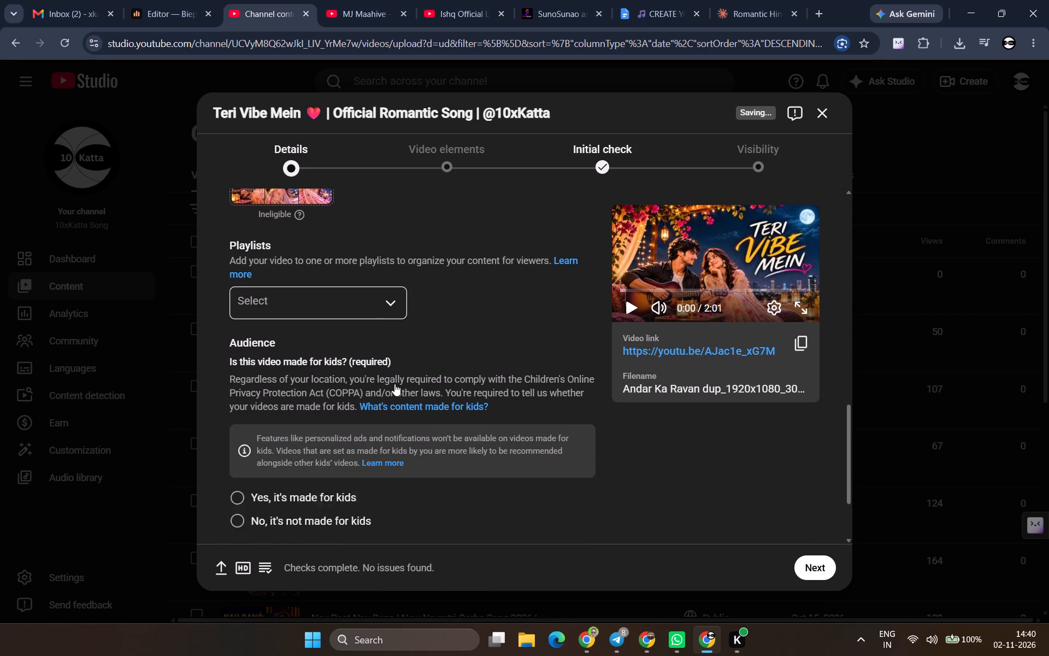
scroll(394, 384, down, 3)
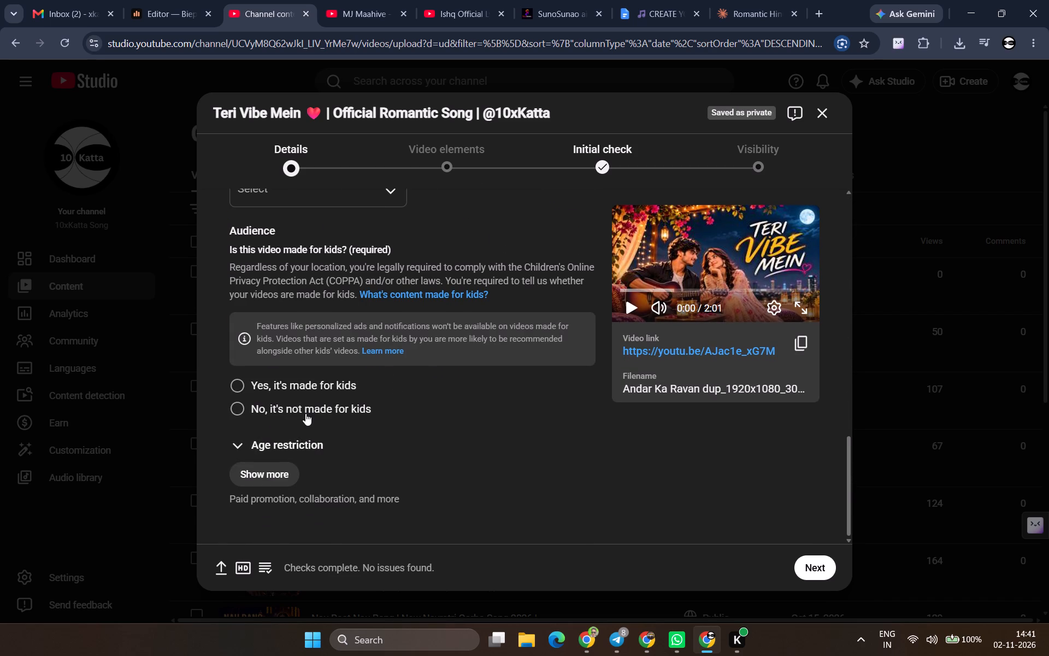
click(302, 414)
In the additional details, declare no paid promotion and answer No to AI use, and finish the Details stage.
click(276, 471)
scroll(276, 471, down, 2)
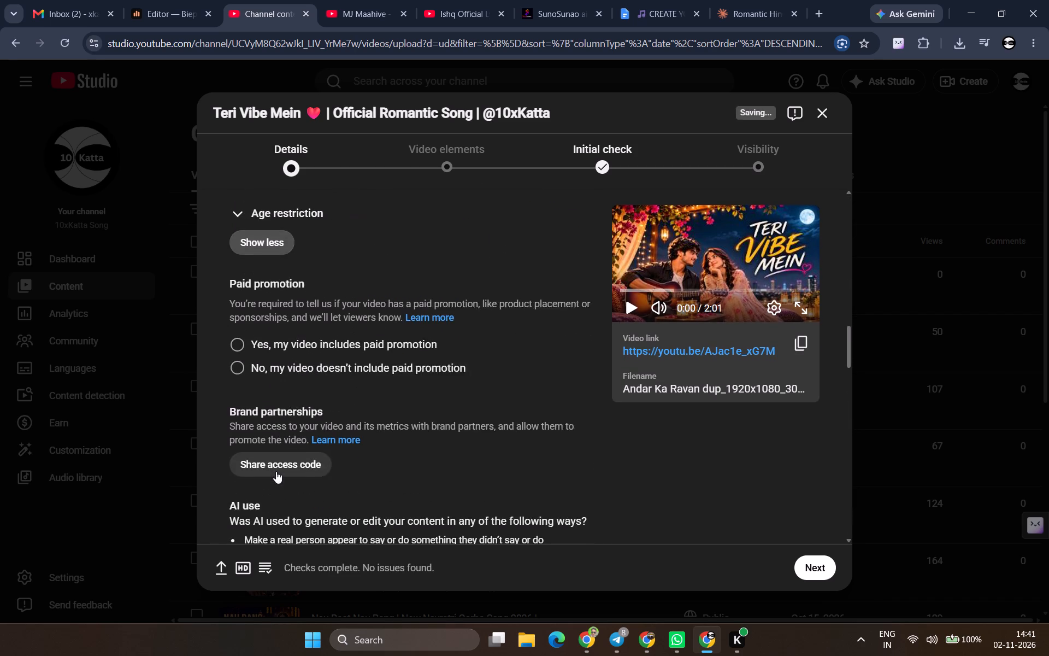
scroll(276, 471, down, 1)
click(258, 319)
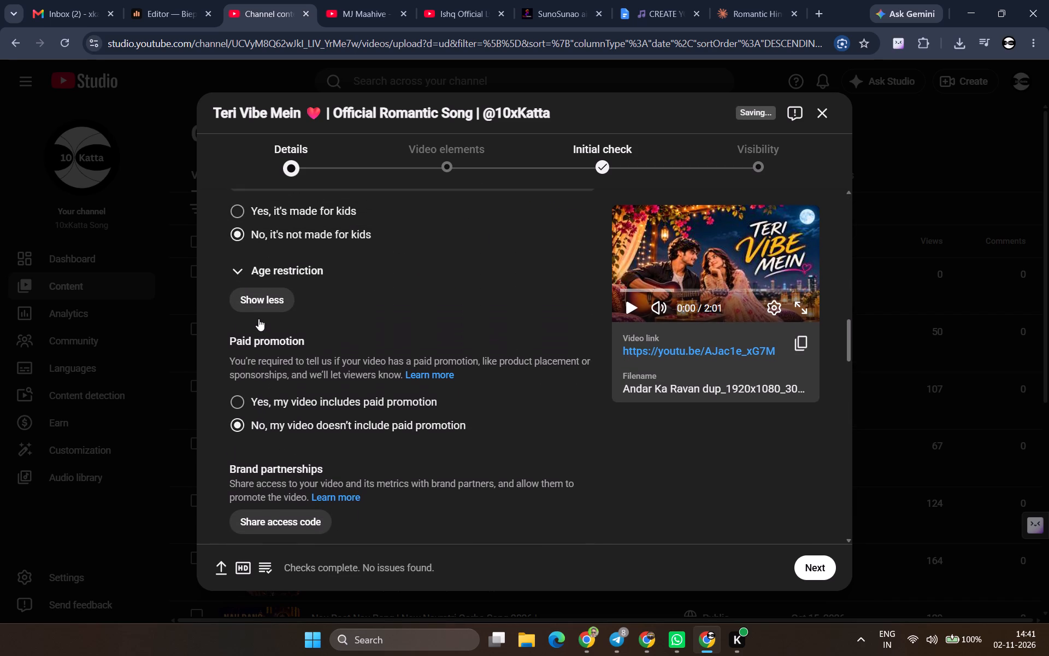
click(251, 457)
scroll(251, 457, down, 1)
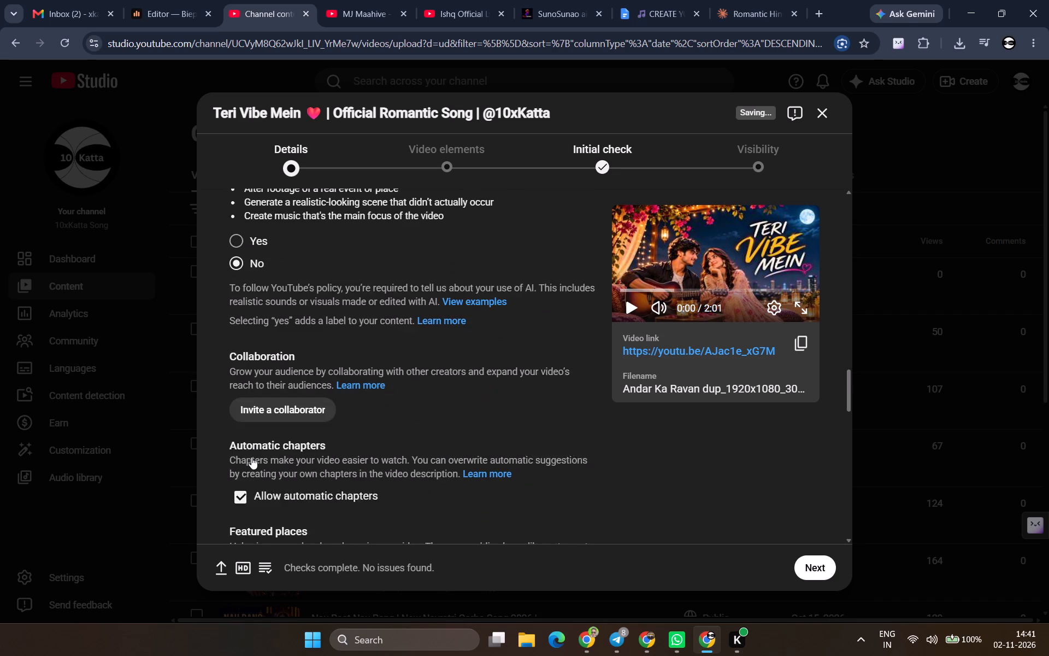
scroll(251, 457, down, 1)
scroll(251, 457, up, 9)
scroll(368, 407, up, 8)
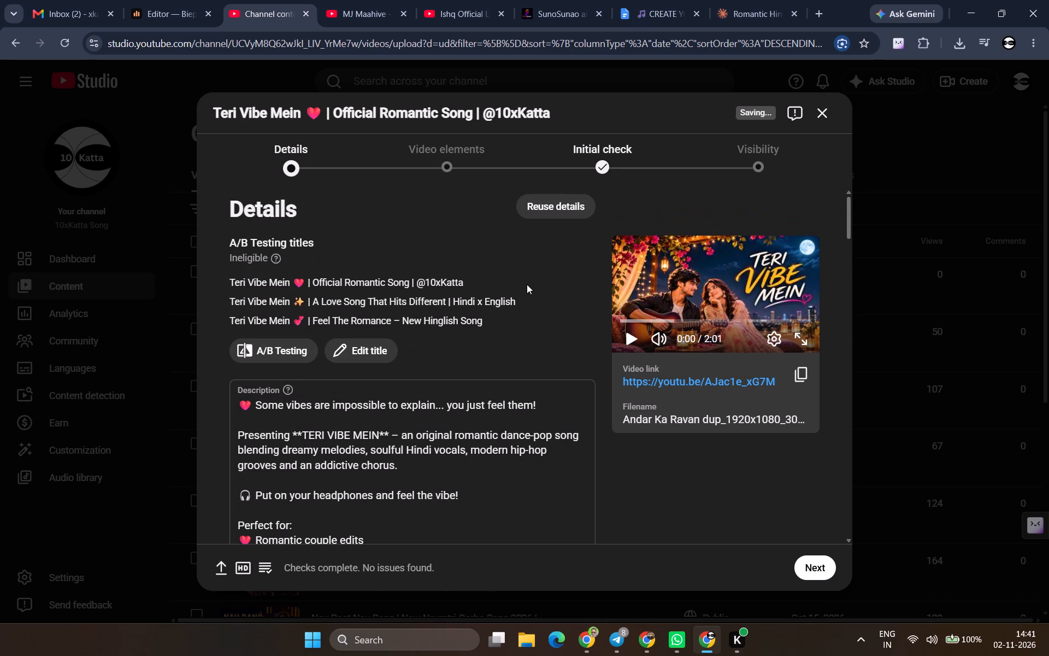
click(793, 559)
Add an end screen with a best-for-viewer video and a most-recent-upload video from 1:40:00 to 2:00:00, and save it.
click(806, 566)
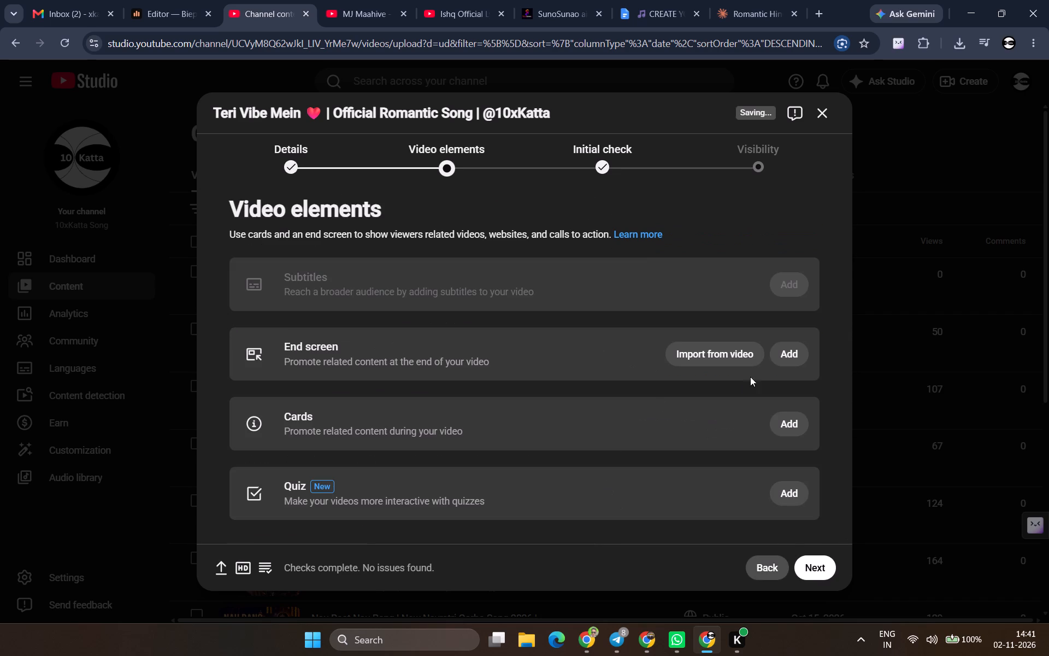
click(784, 356)
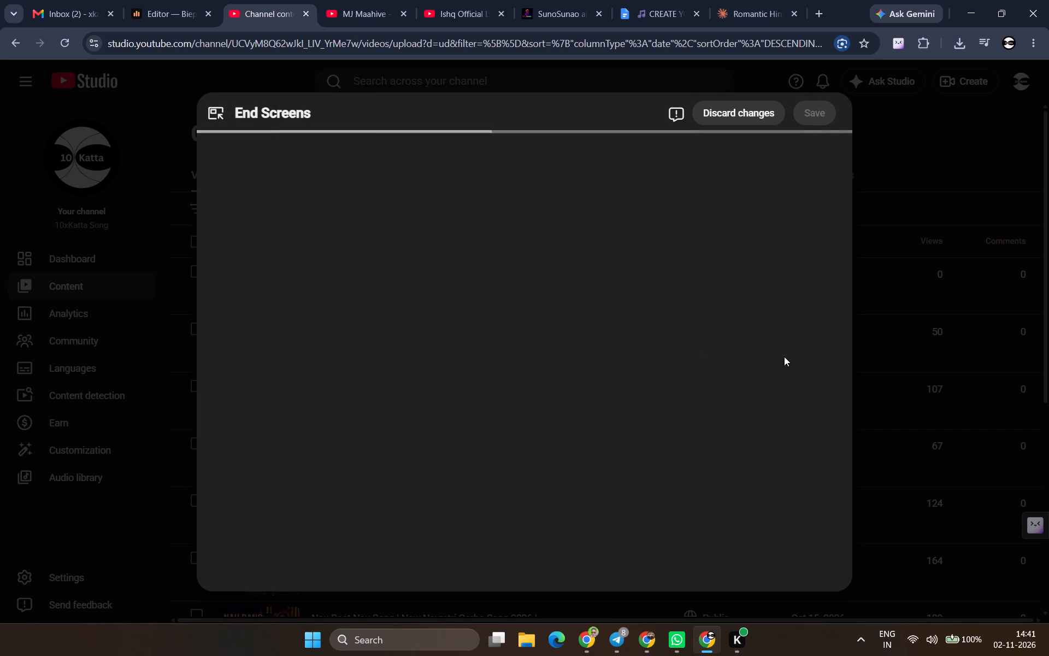
click(396, 355)
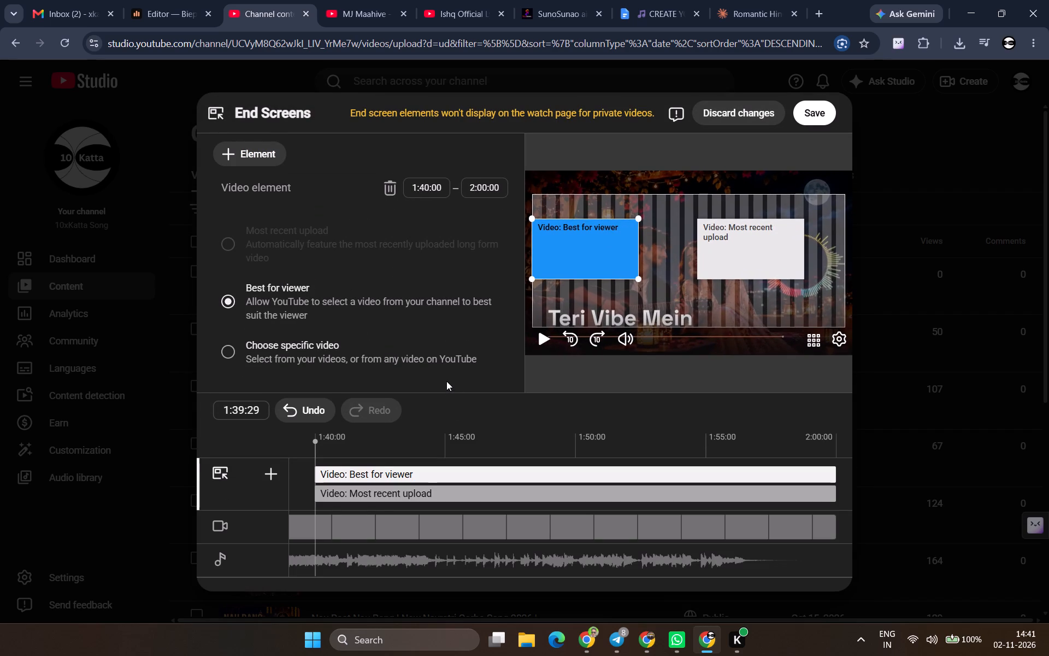
scroll(546, 336, down, 2)
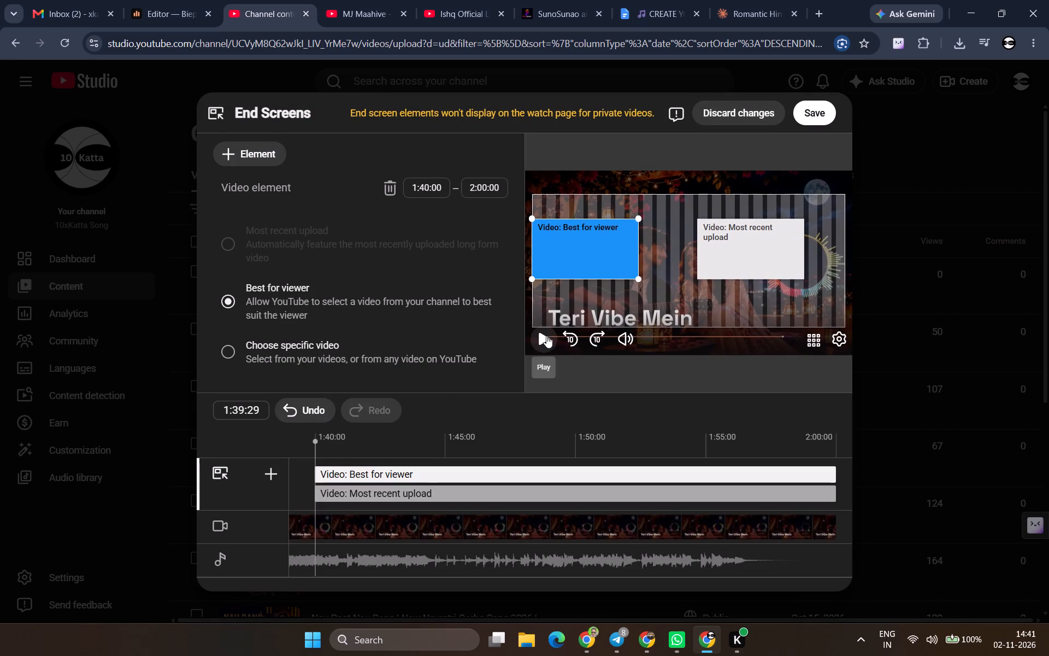
click(818, 118)
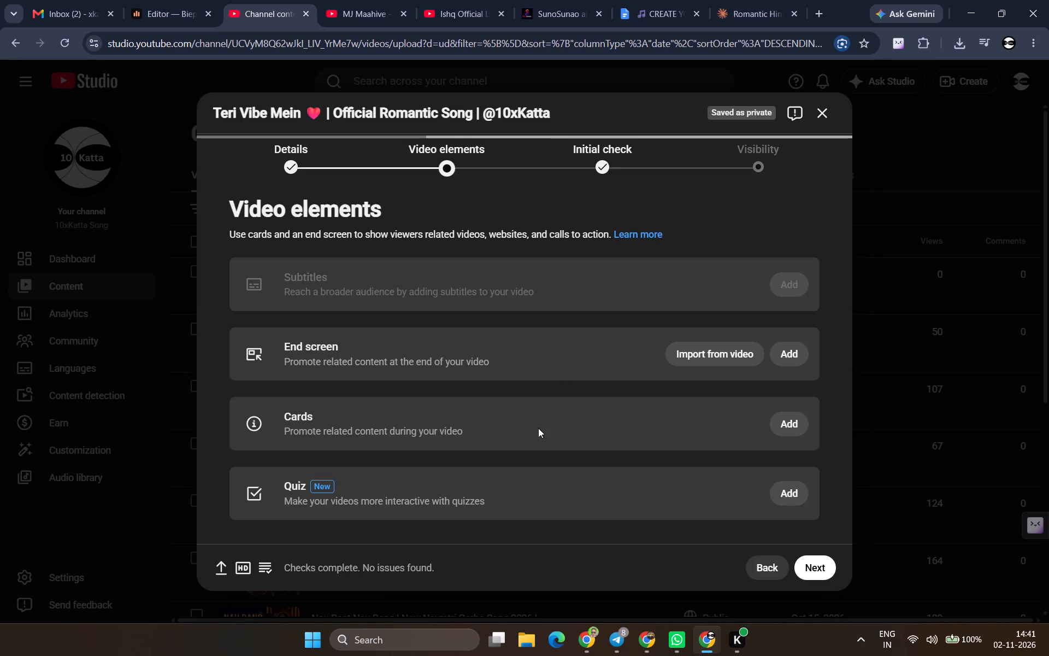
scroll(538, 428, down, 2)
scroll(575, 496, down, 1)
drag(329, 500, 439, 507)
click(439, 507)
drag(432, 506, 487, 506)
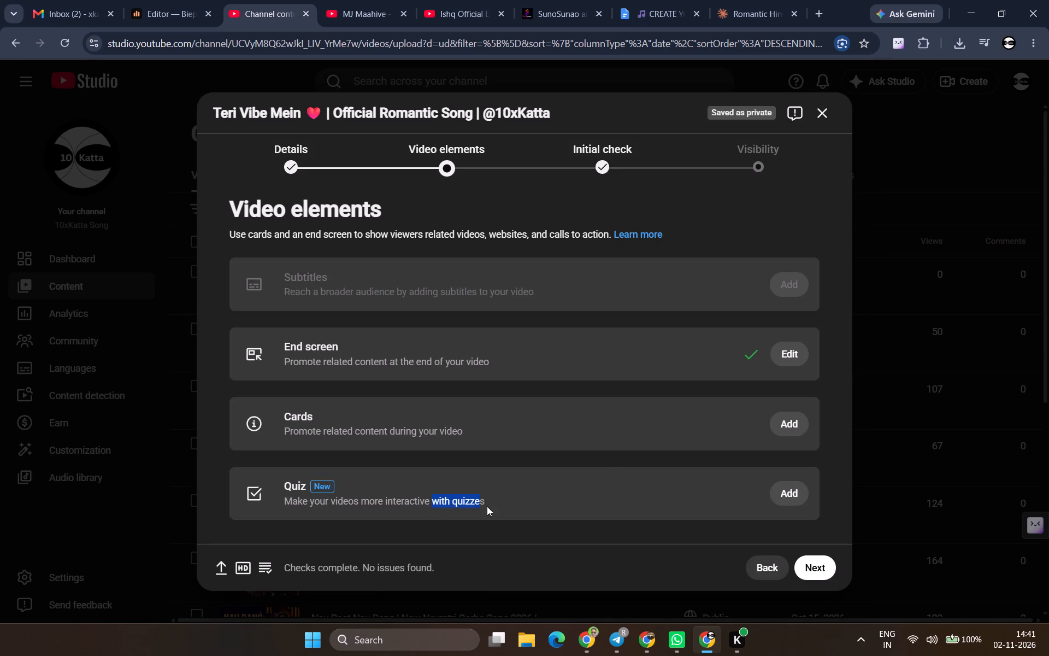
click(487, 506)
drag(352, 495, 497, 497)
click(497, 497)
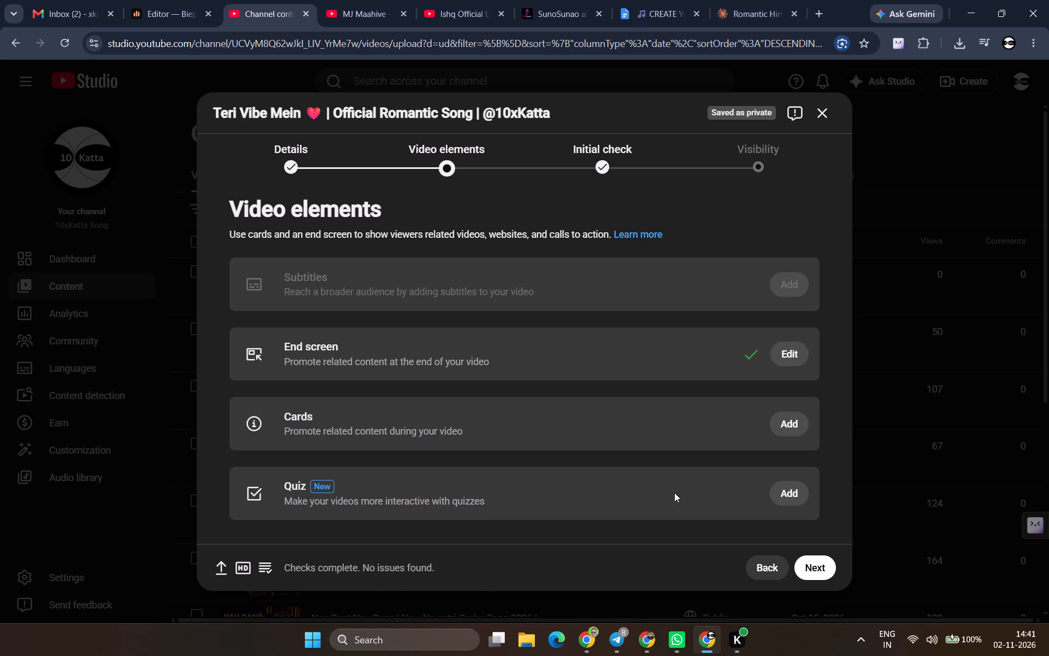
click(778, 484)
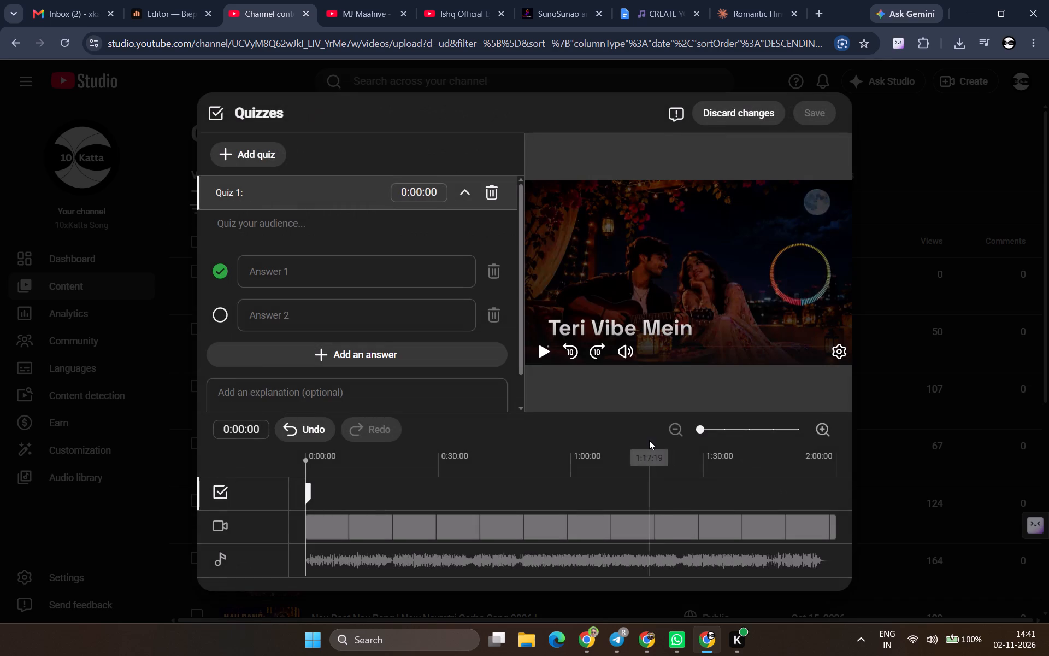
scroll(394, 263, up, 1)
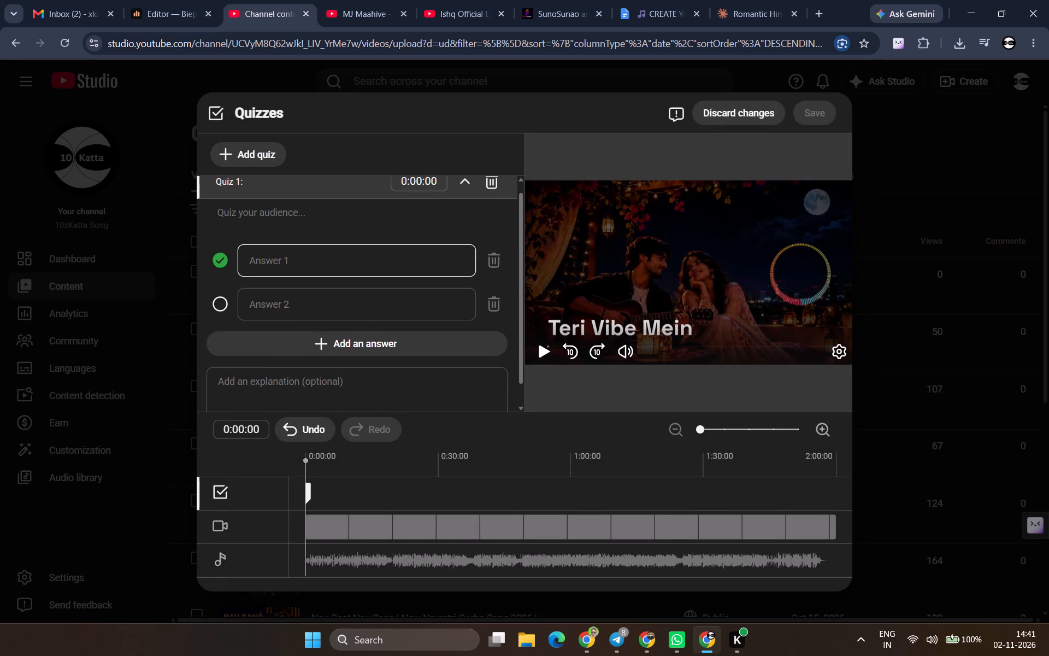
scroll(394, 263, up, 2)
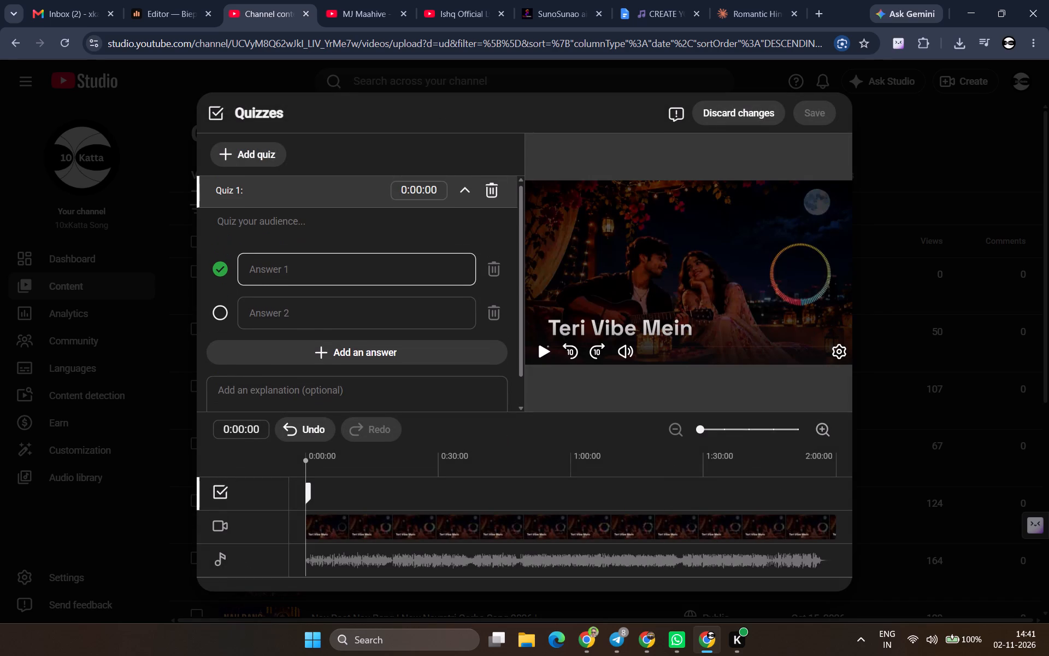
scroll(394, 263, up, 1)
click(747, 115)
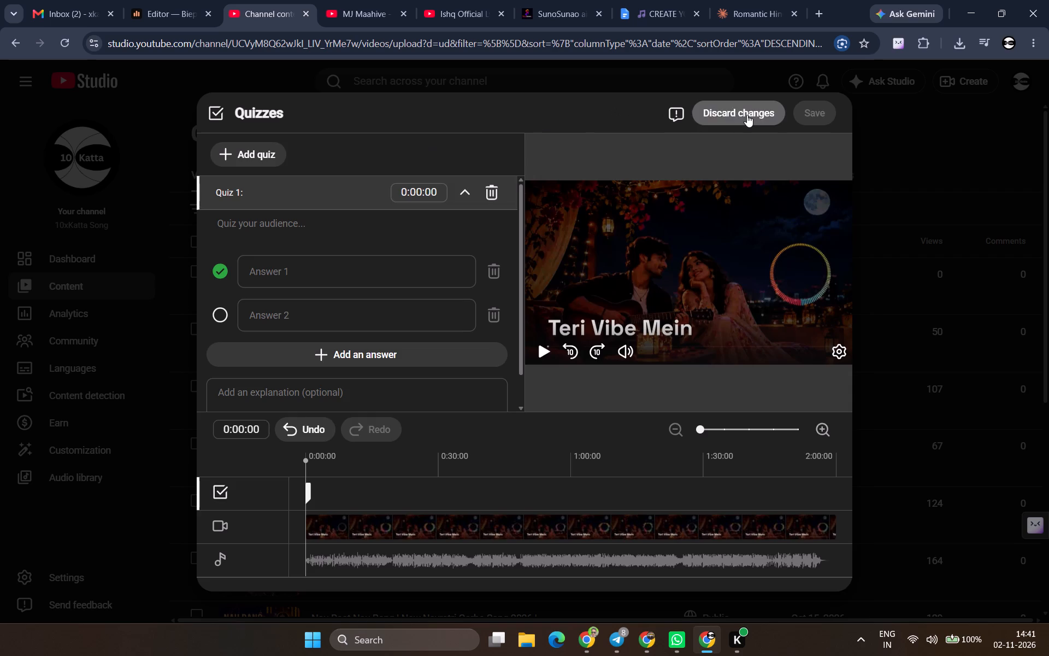
Proceed past the video elements and initial check stages and set the video's visibility to Public.
scroll(700, 470, down, 3)
click(818, 564)
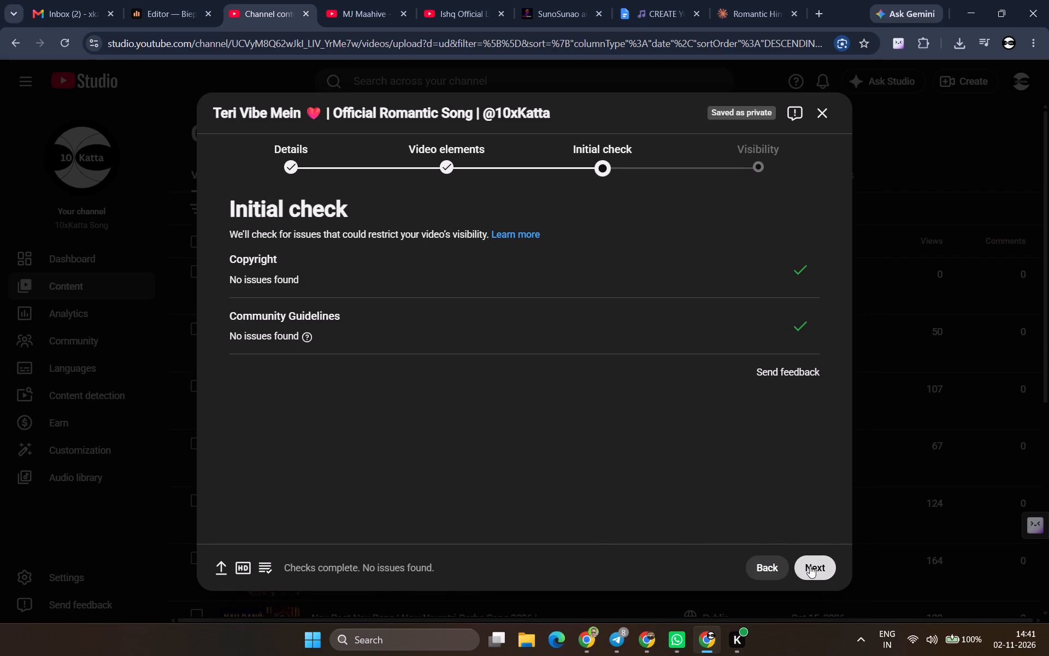
click(810, 566)
scroll(440, 365, down, 1)
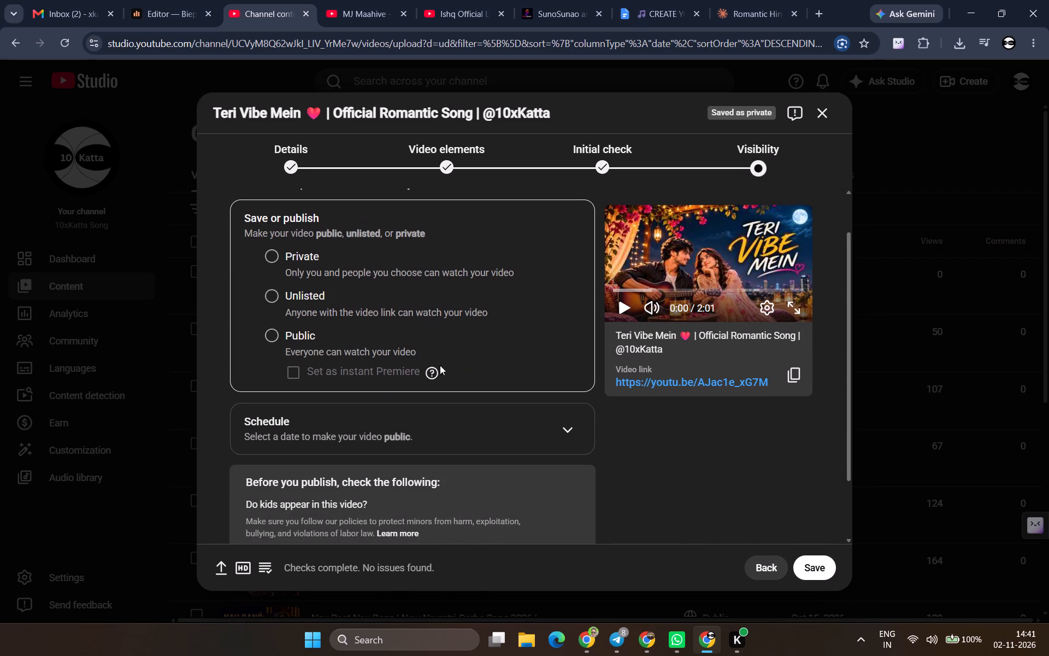
click(305, 336)
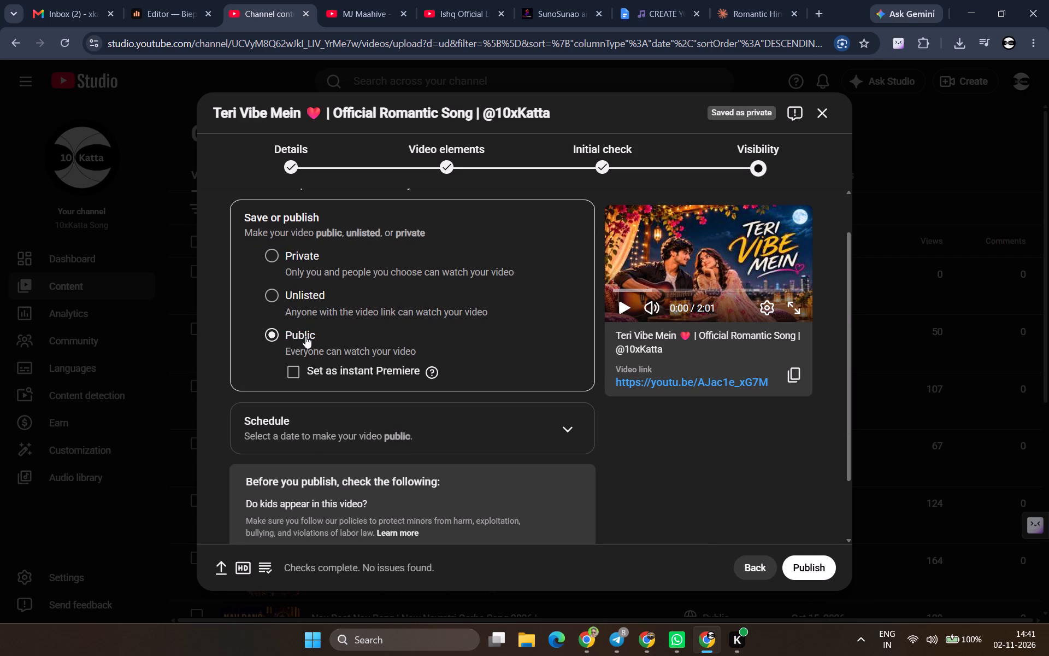
scroll(415, 399, down, 2)
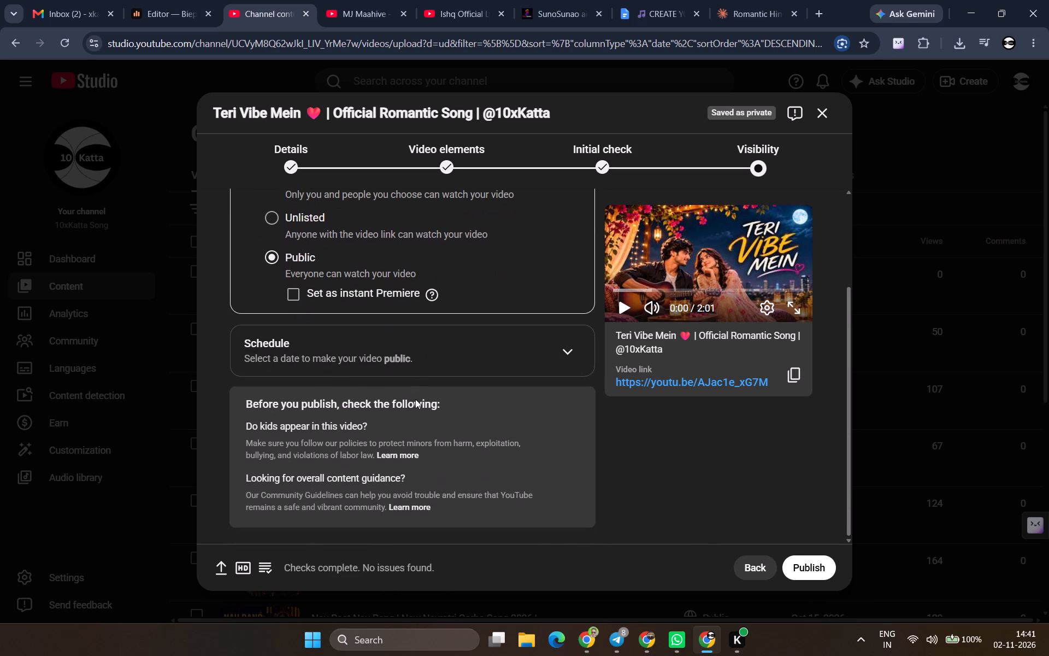
scroll(415, 399, down, 1)
scroll(437, 398, up, 4)
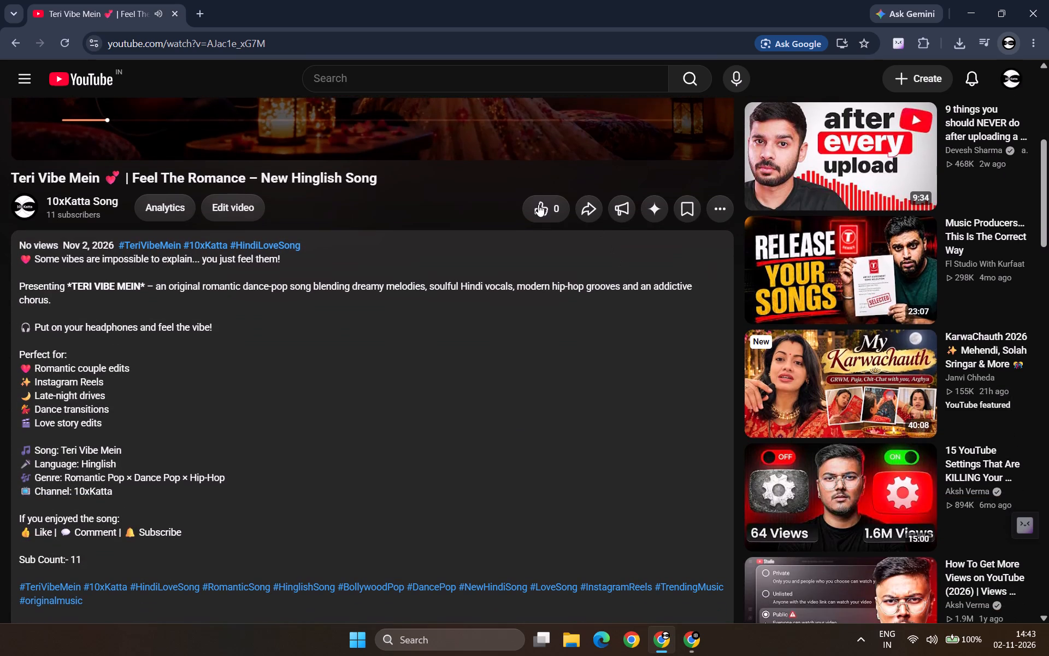
click(547, 206)
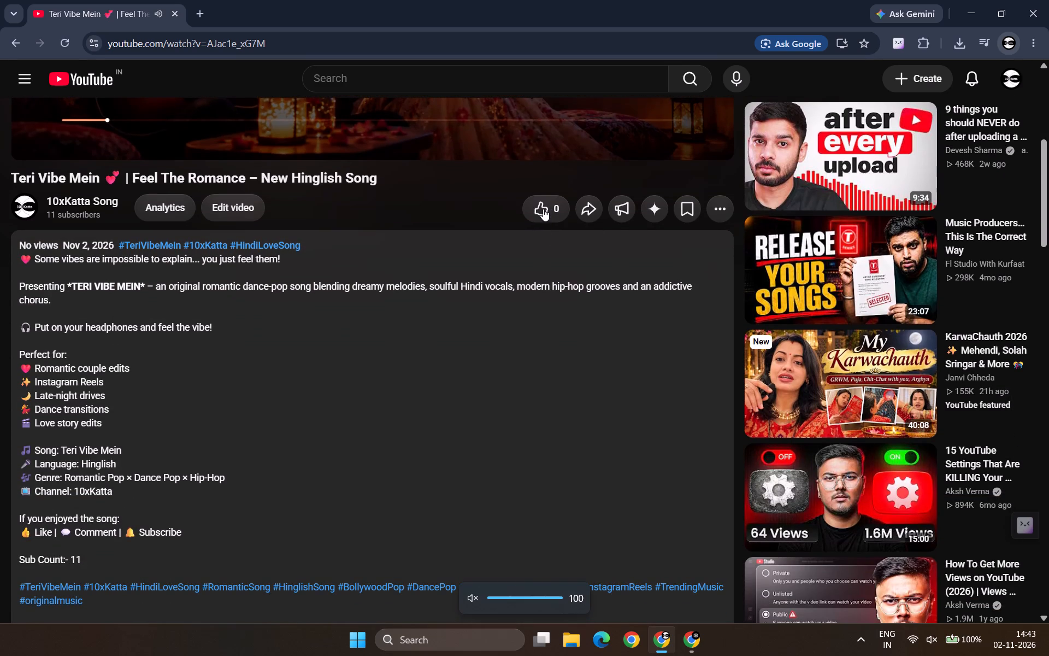
click(543, 206)
Examine the playing Teri Vibe Mein video's watch page, from the player through its full description to the comments section.
scroll(463, 405, up, 14)
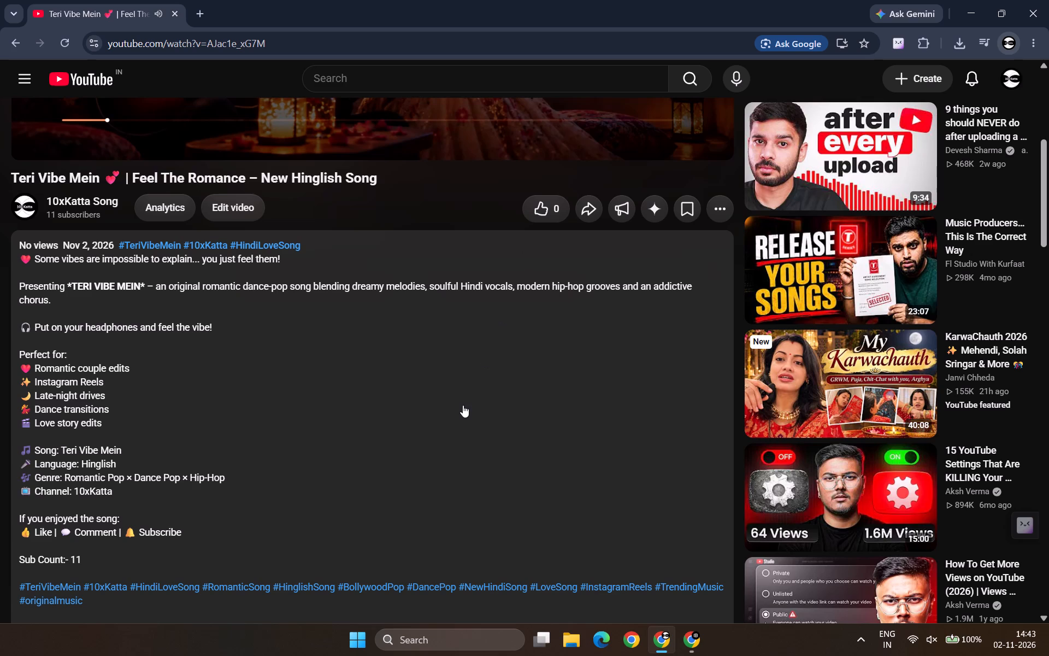
scroll(463, 405, up, 5)
scroll(463, 405, right, 1)
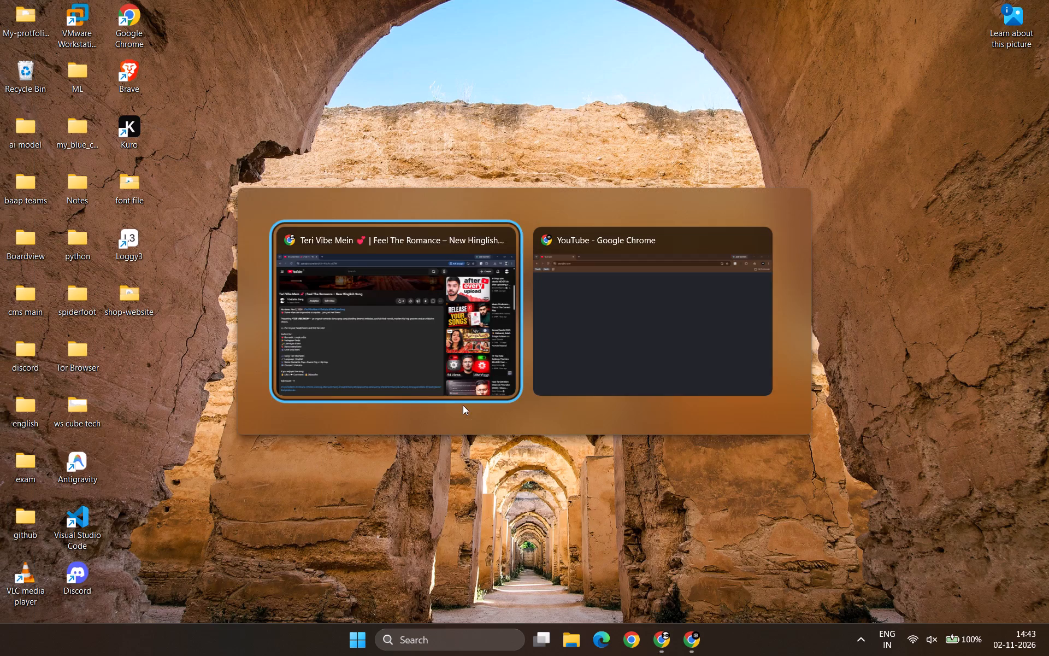
scroll(473, 345, up, 4)
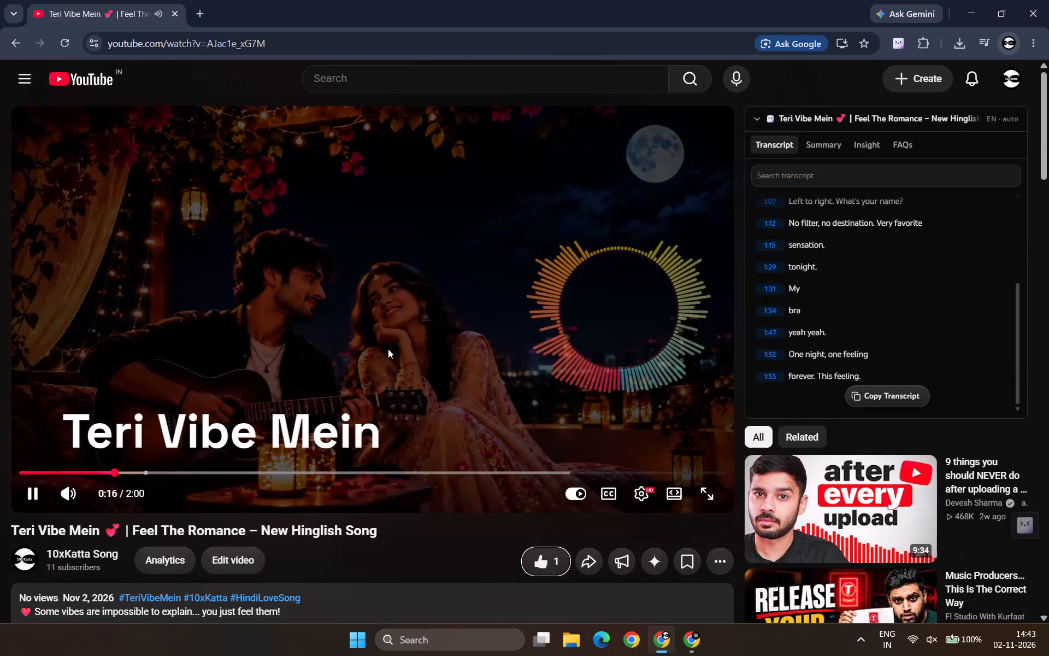
scroll(404, 547, down, 6)
scroll(404, 547, up, 3)
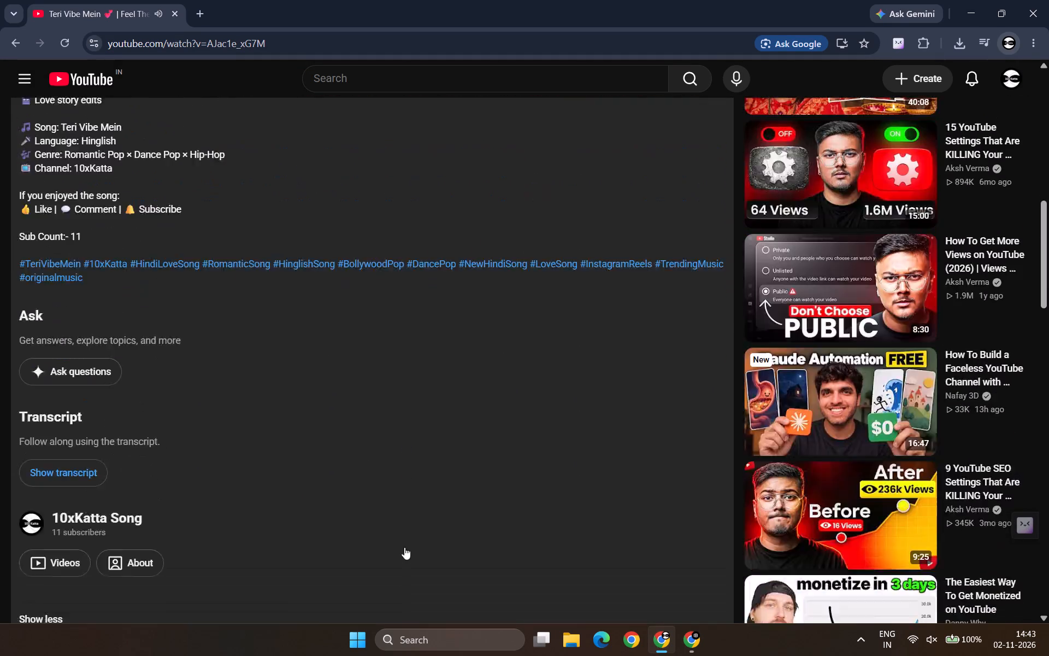
scroll(404, 547, up, 2)
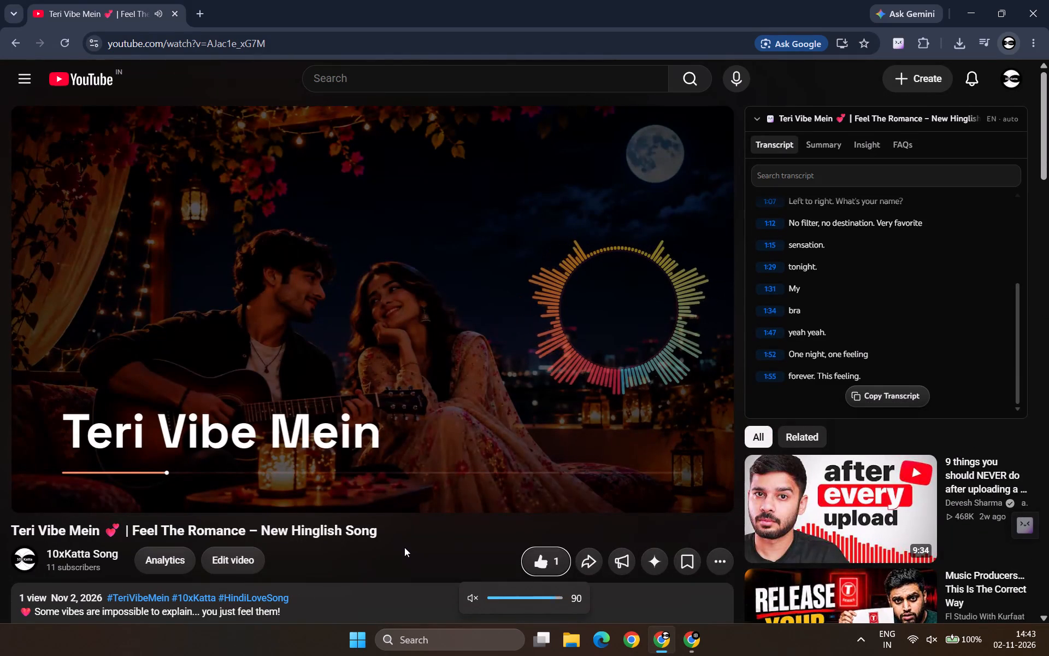
scroll(404, 547, down, 2)
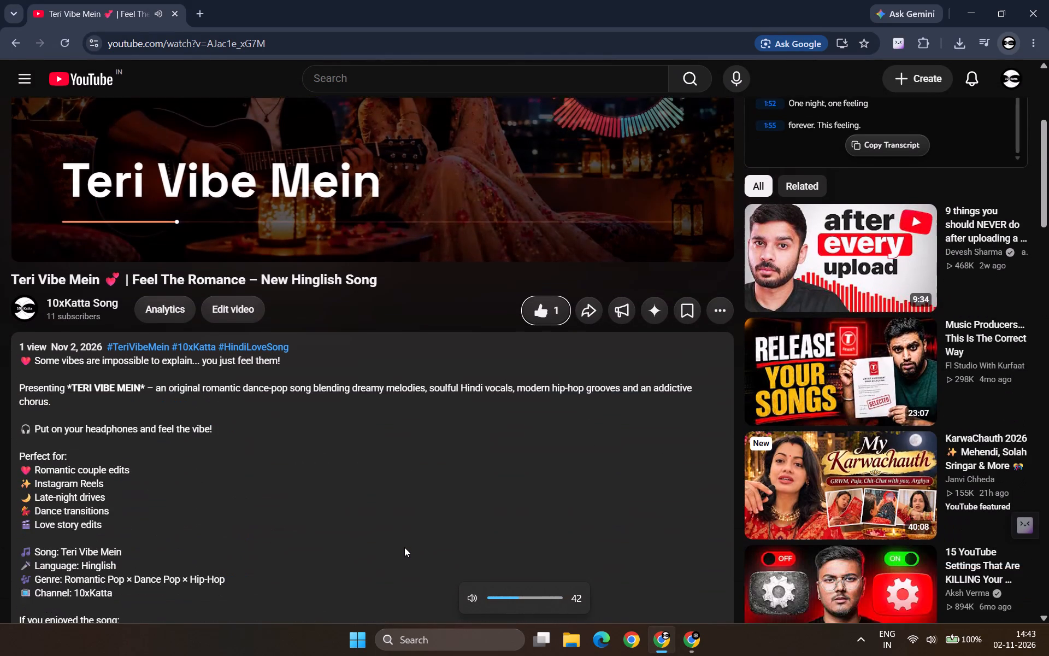
scroll(404, 547, down, 3)
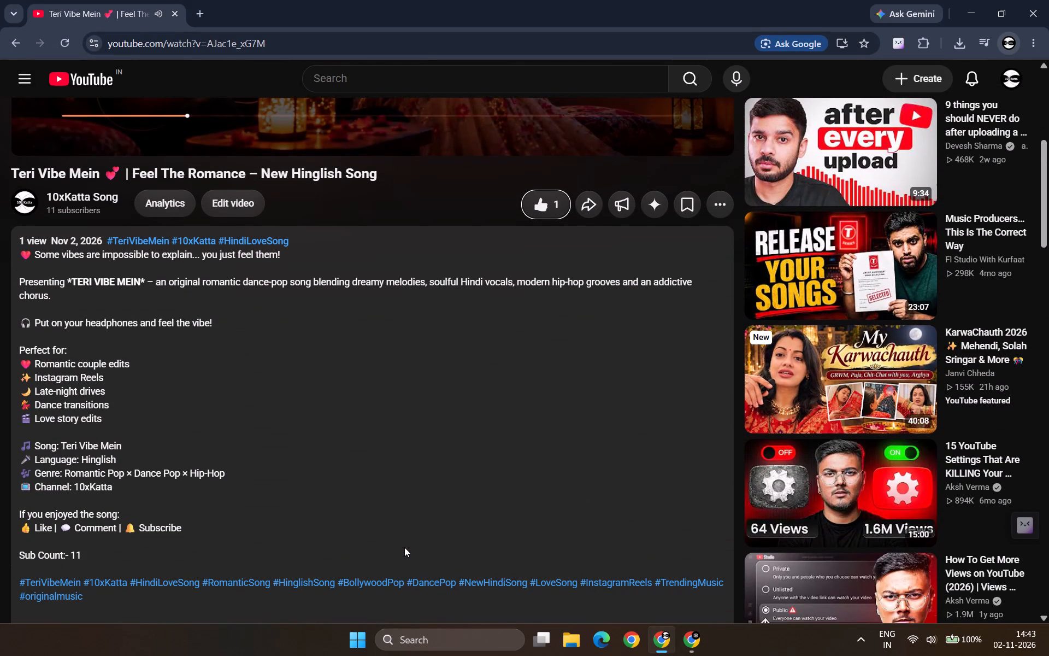
scroll(404, 547, down, 2)
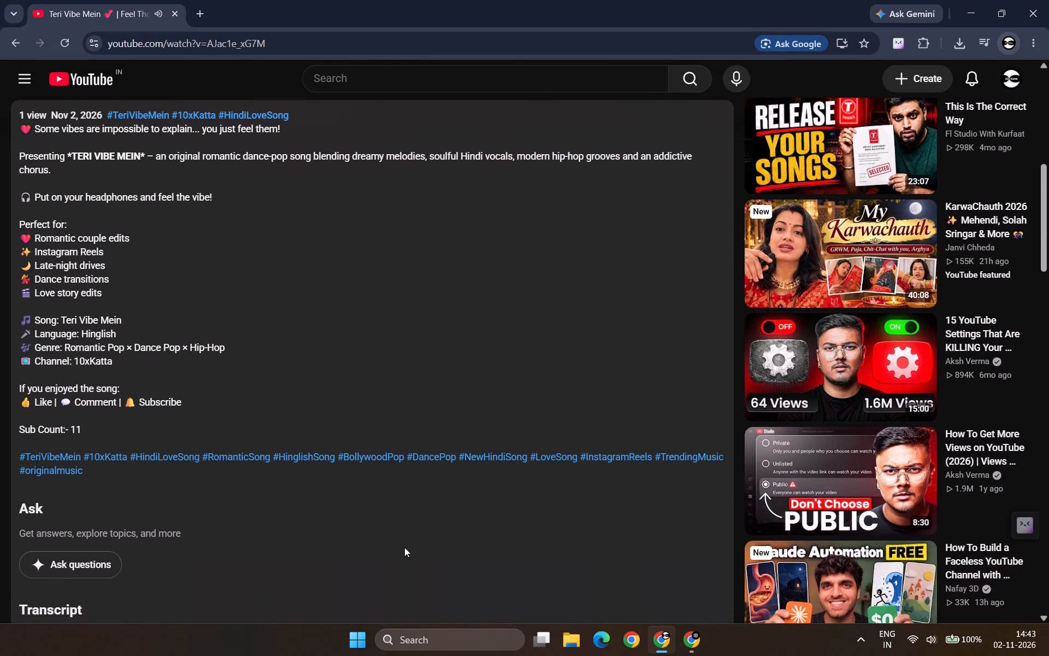
scroll(404, 547, down, 3)
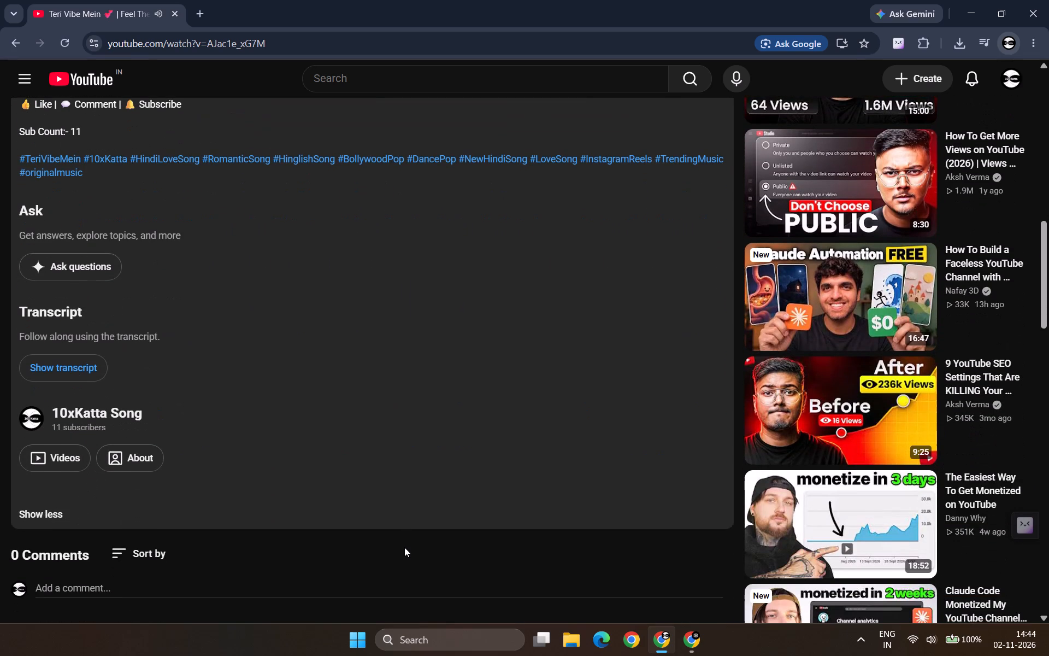
Start a promotion for the Teri Vibe Mein video using the existing Google Ads account and the Audience growth goal.
scroll(404, 547, down, 2)
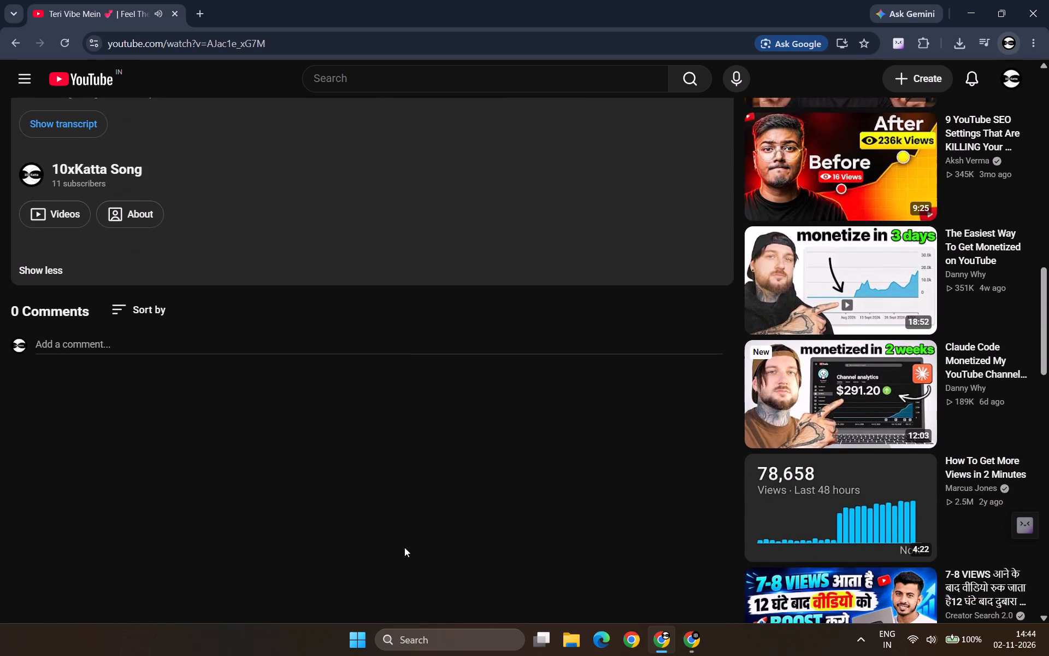
scroll(404, 547, down, 1)
scroll(404, 547, up, 10)
scroll(404, 547, down, 1)
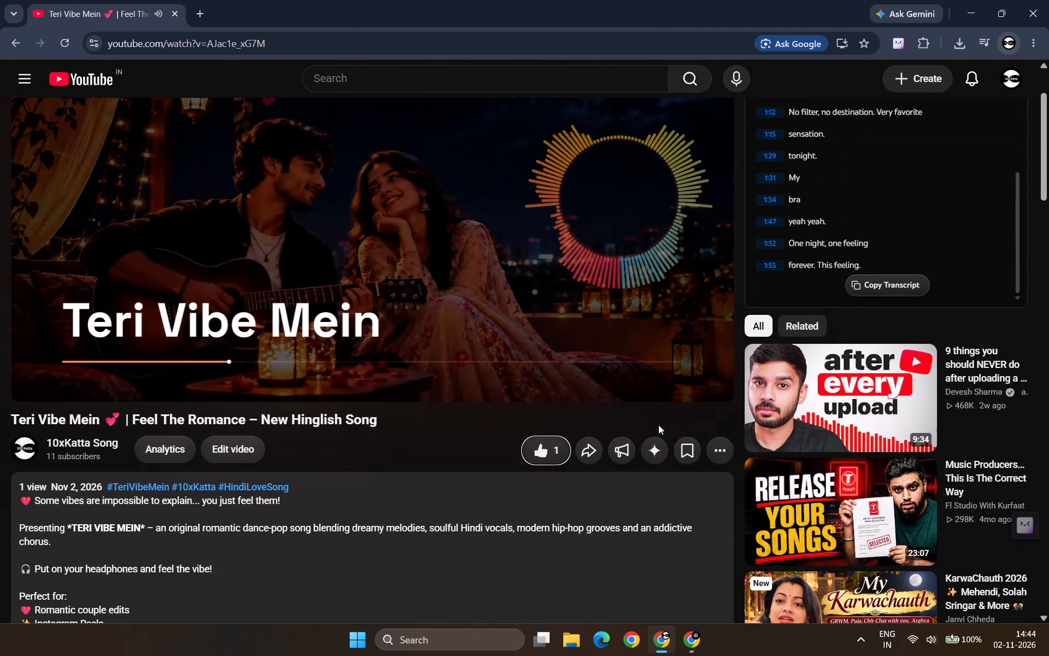
click(627, 452)
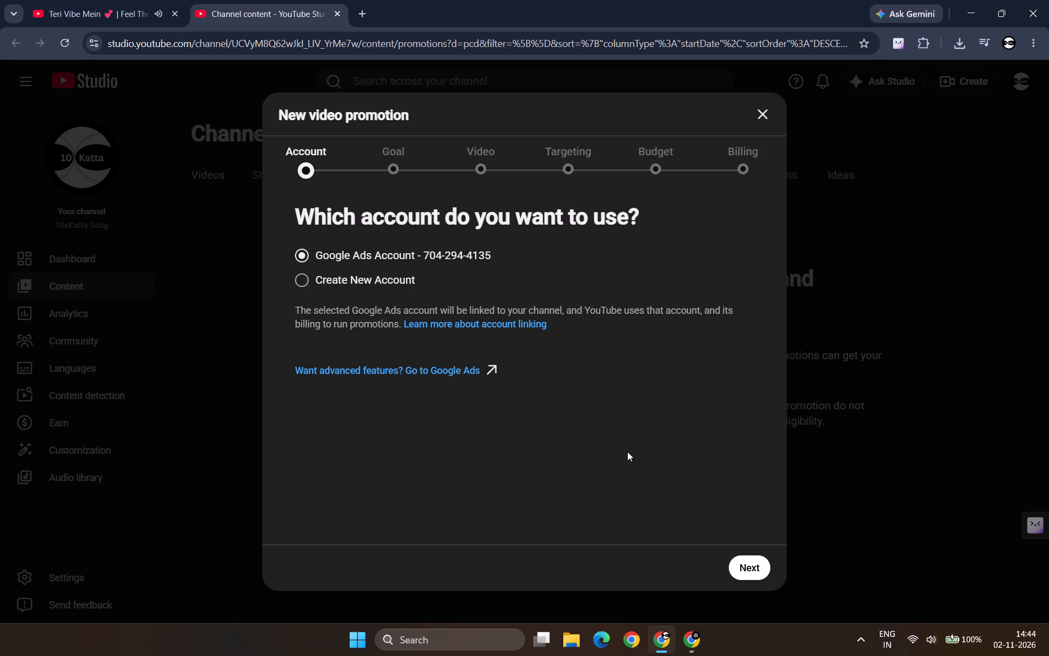
click(755, 575)
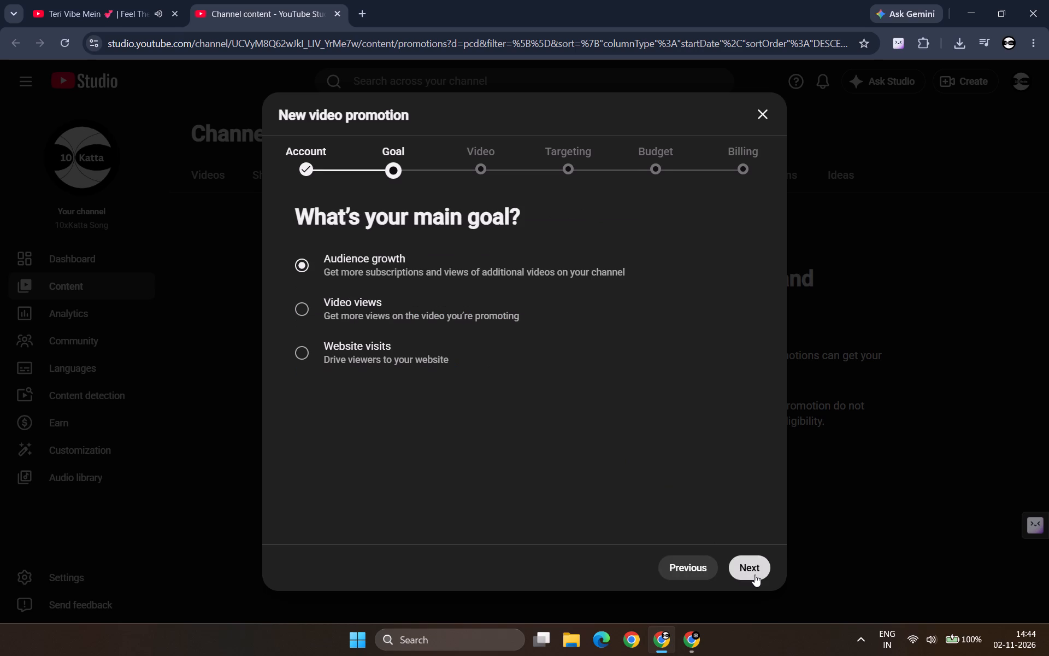
click(755, 575)
Review the promotion's ad preview and accept the suggested headline and description.
scroll(694, 440, down, 1)
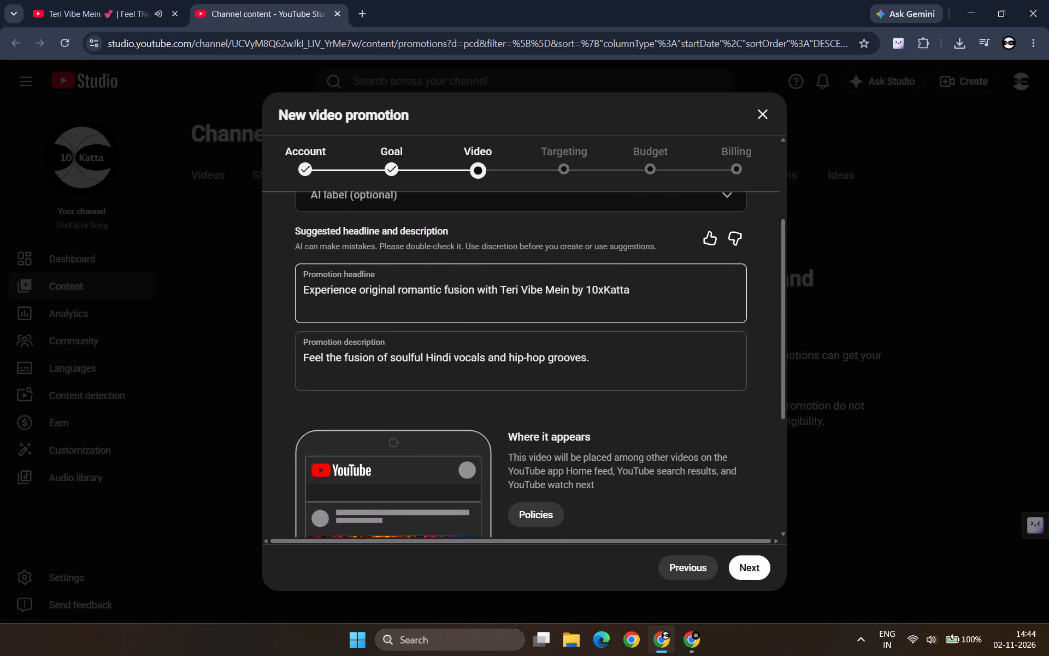
scroll(694, 440, down, 2)
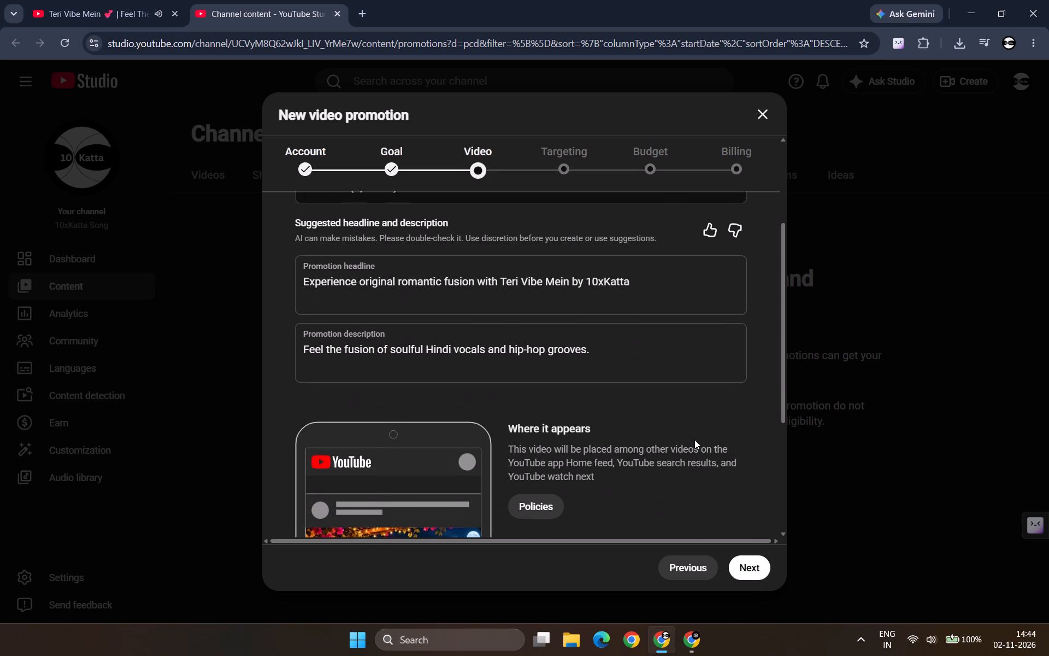
scroll(694, 440, down, 2)
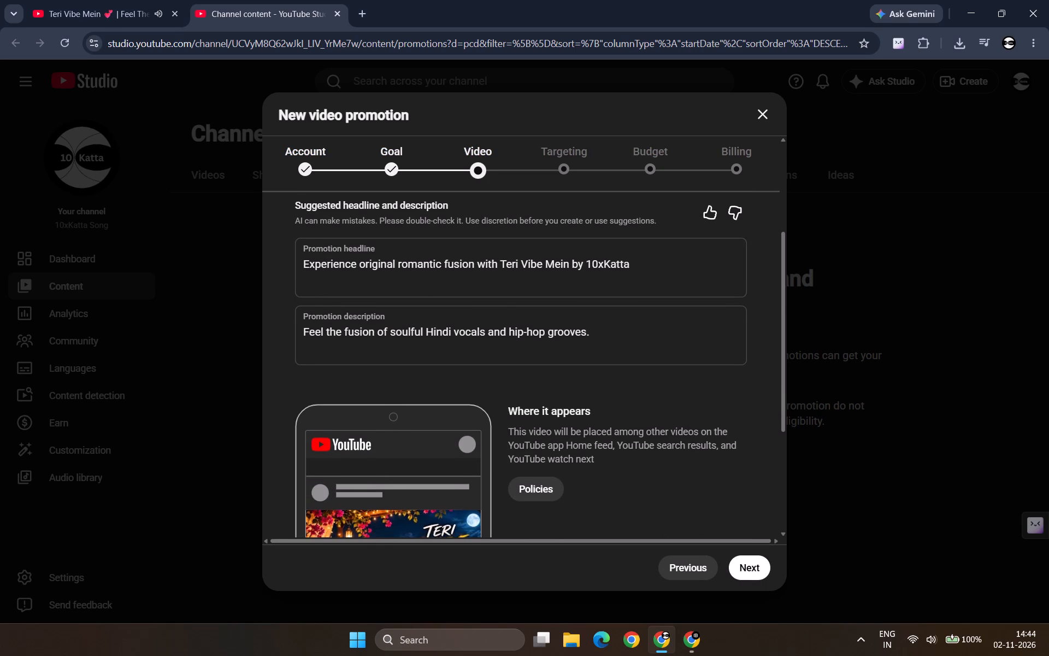
scroll(694, 440, down, 2)
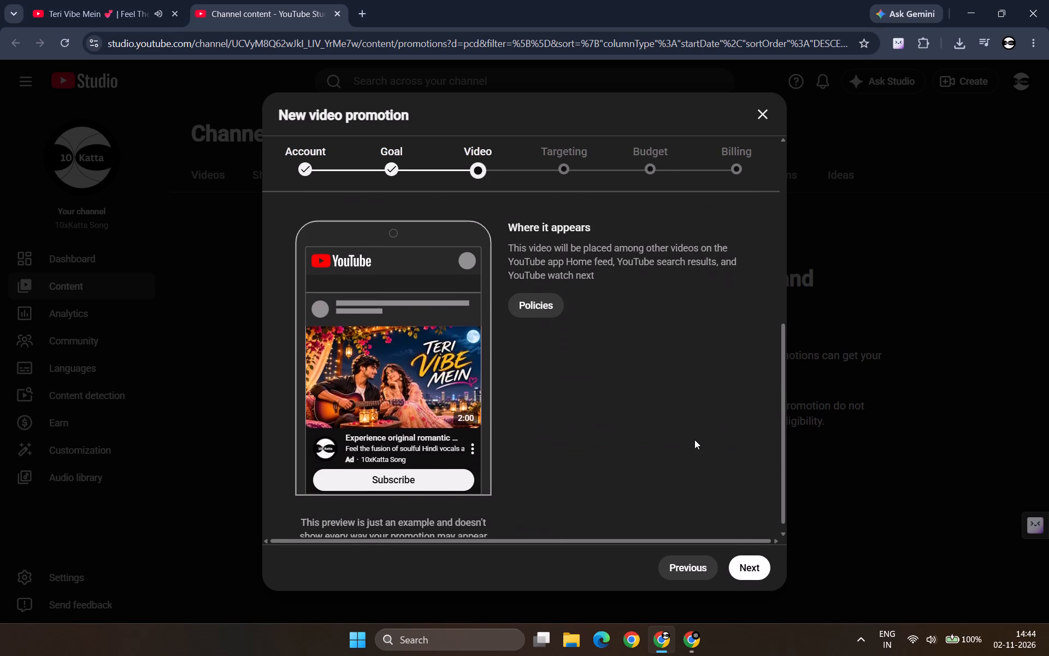
click(745, 565)
Keep the targeting on India with Find more subscribers, declare no EU political ad, and proceed to the budget.
scroll(715, 454, up, 1)
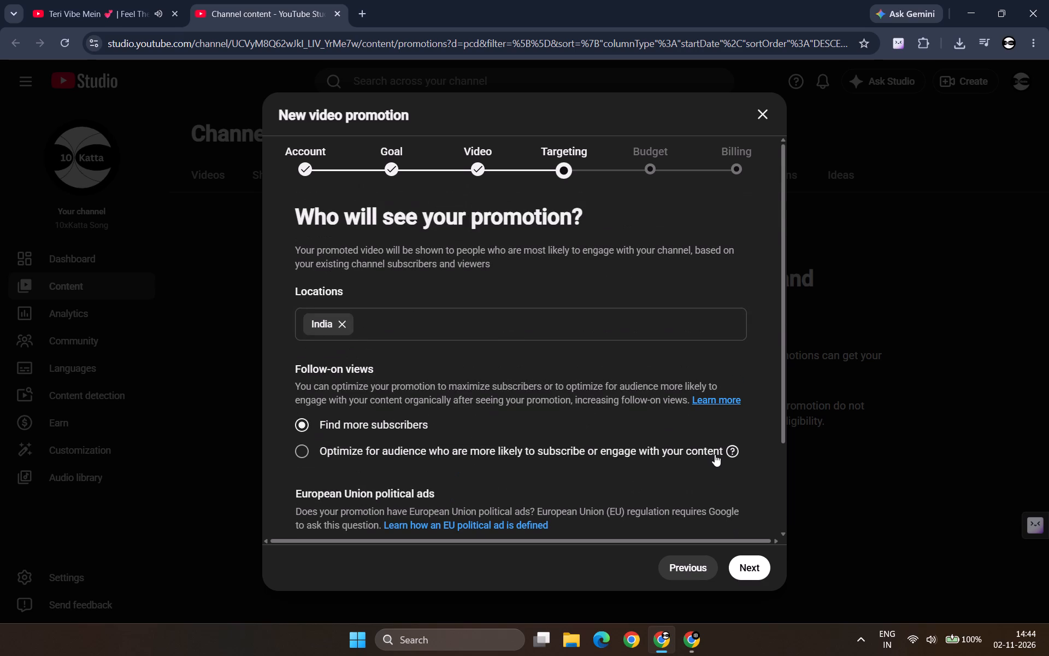
scroll(715, 454, up, 2)
scroll(715, 454, down, 2)
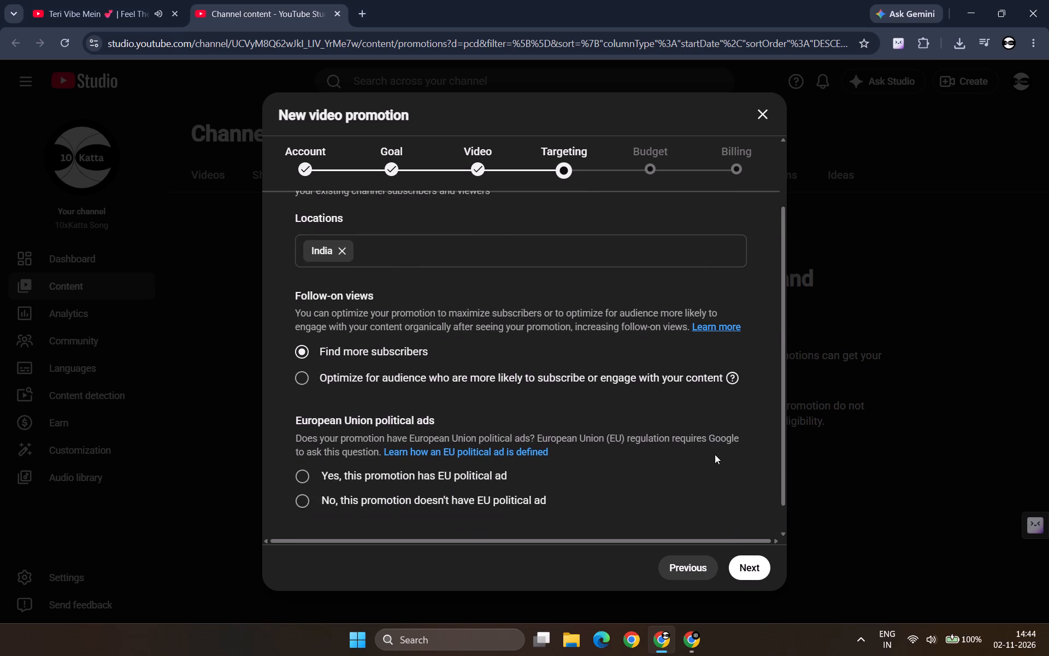
scroll(715, 454, down, 1)
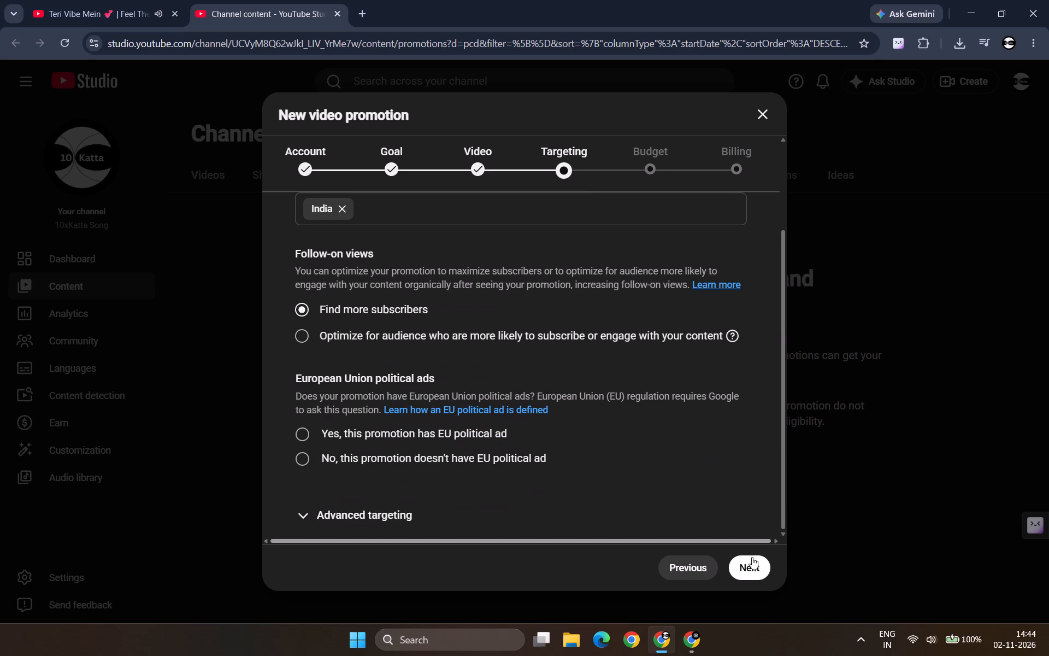
click(752, 567)
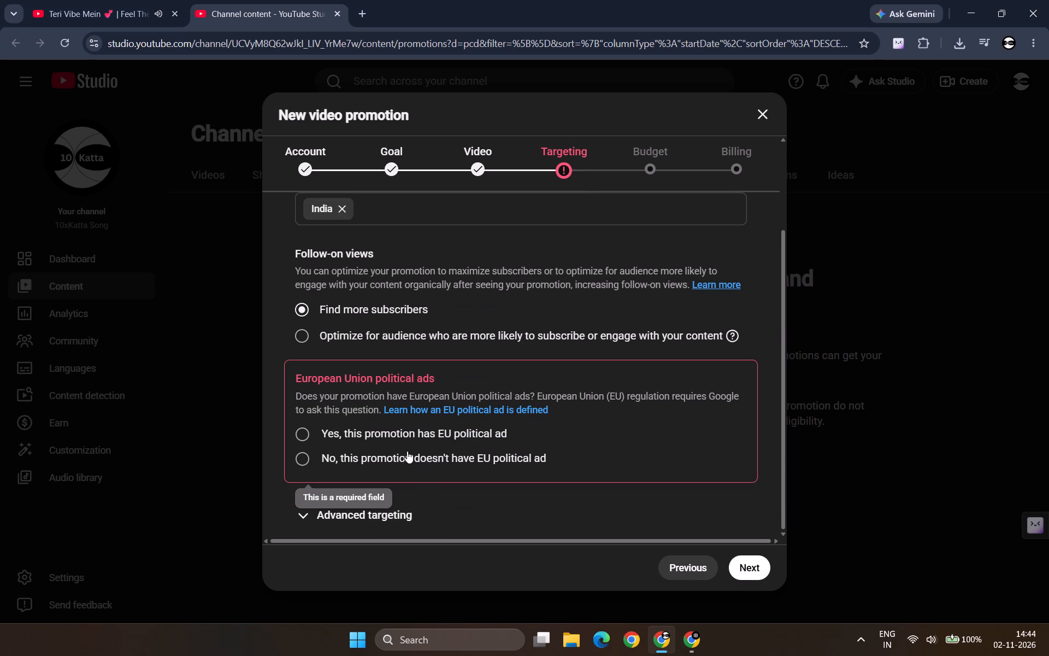
click(391, 438)
scroll(473, 491, down, 1)
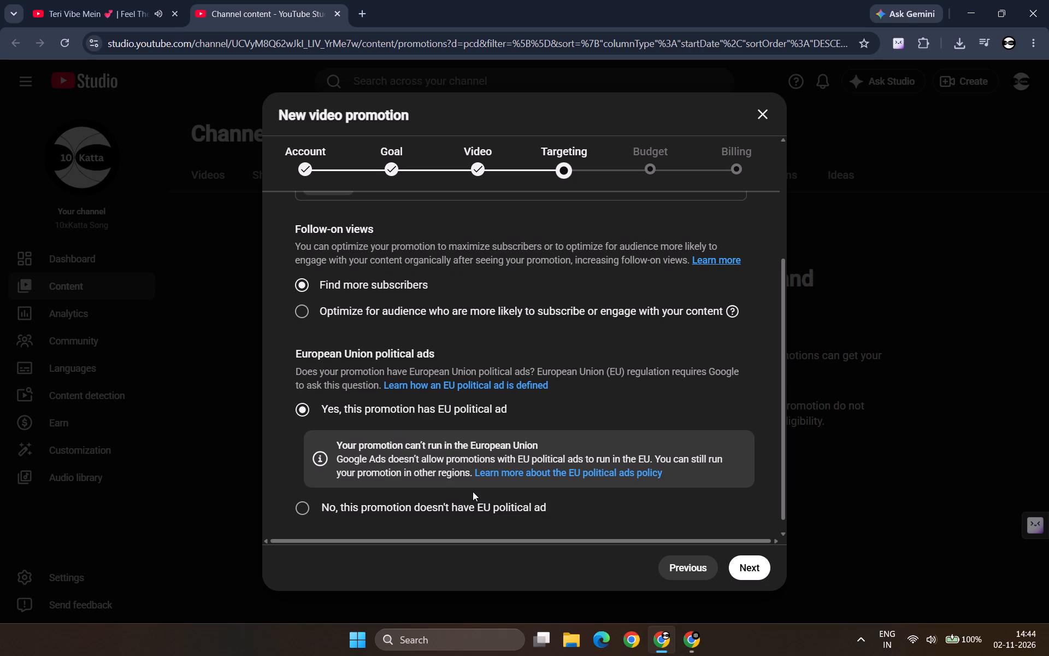
click(402, 463)
scroll(492, 472, down, 2)
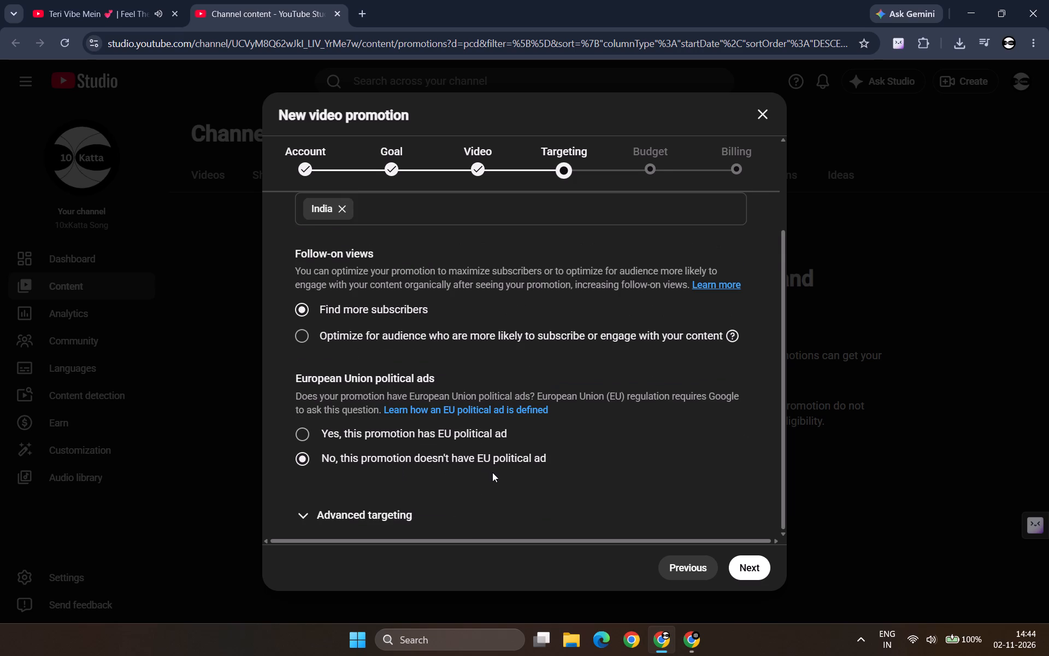
click(758, 557)
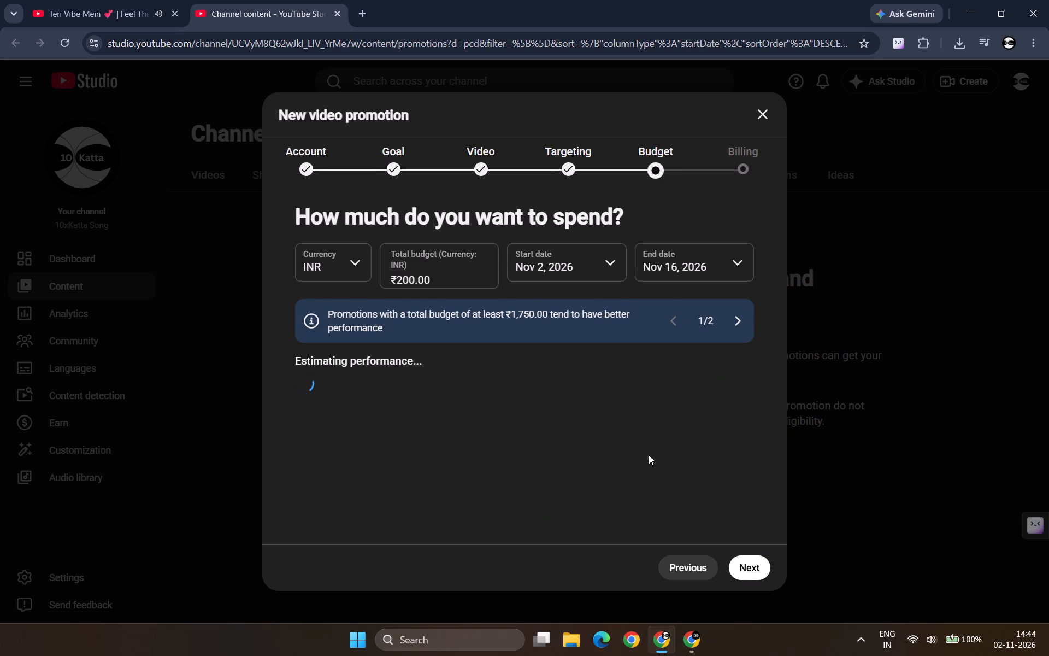
Review the promotion estimates and budget tips, and accept a ₹200.00 total budget from Nov 2 to Nov 16, 2026.
scroll(649, 455, down, 2)
click(365, 450)
scroll(432, 454, down, 5)
scroll(432, 454, up, 2)
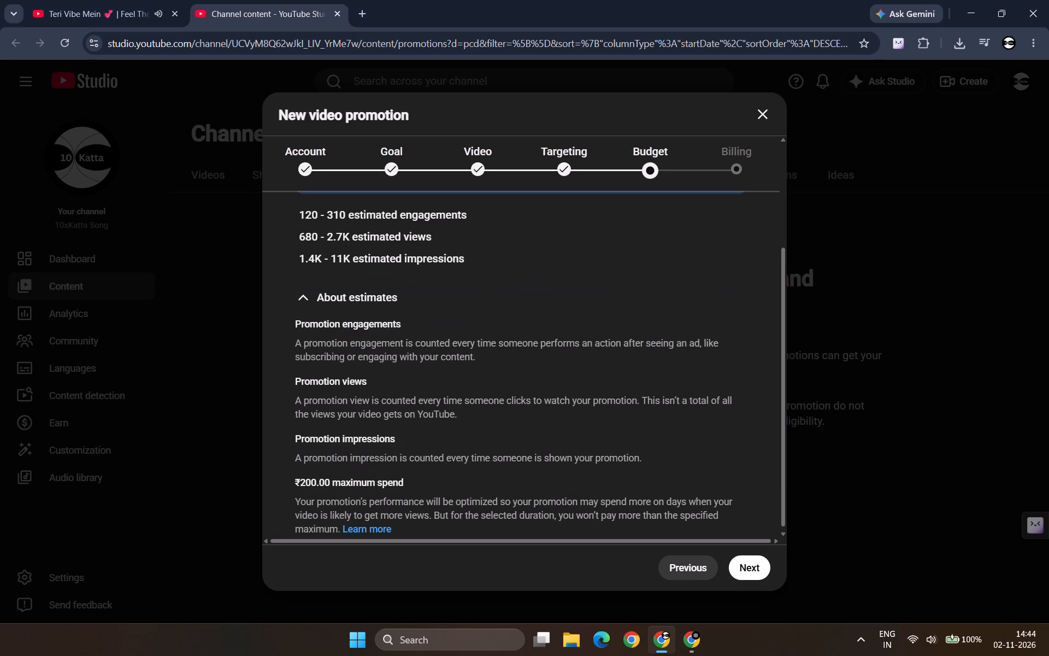
scroll(432, 454, up, 4)
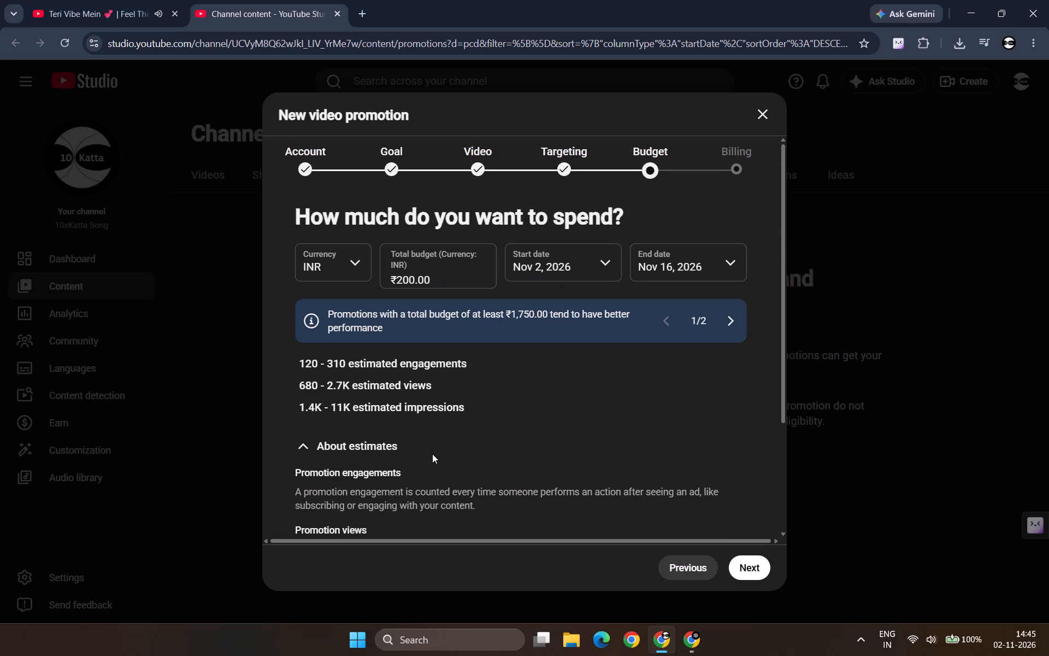
scroll(432, 454, up, 1)
click(729, 314)
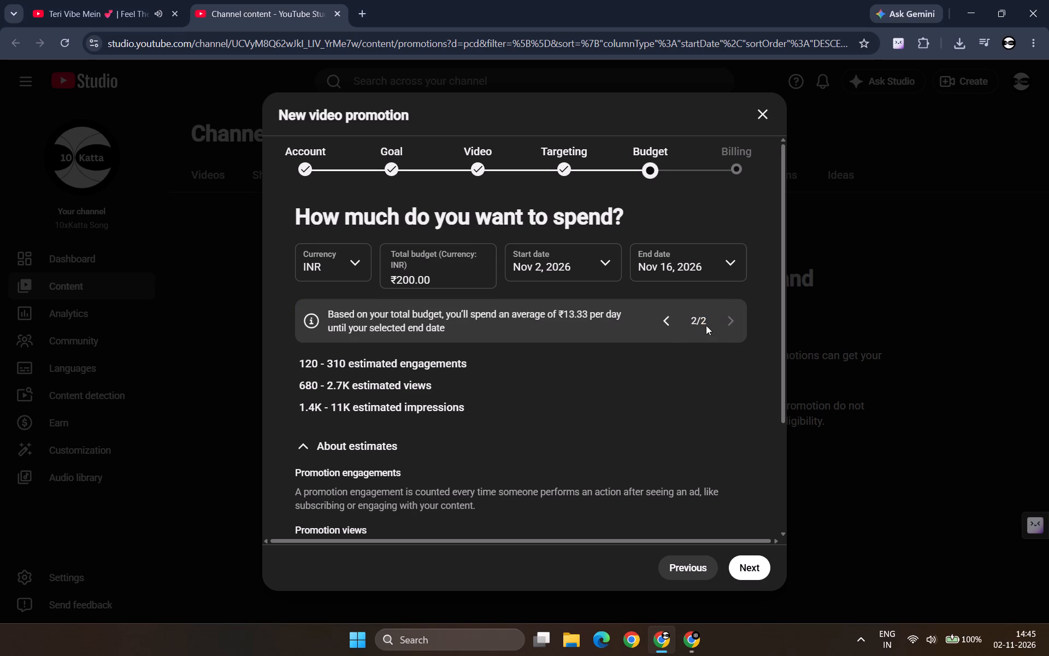
click(673, 323)
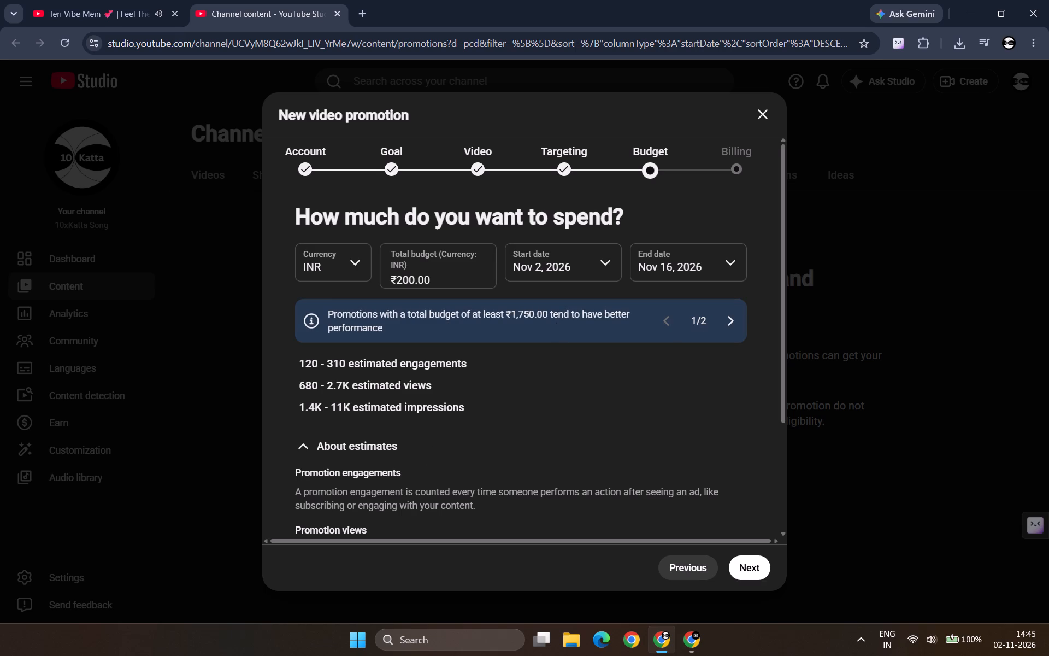
scroll(494, 422, up, 1)
click(740, 570)
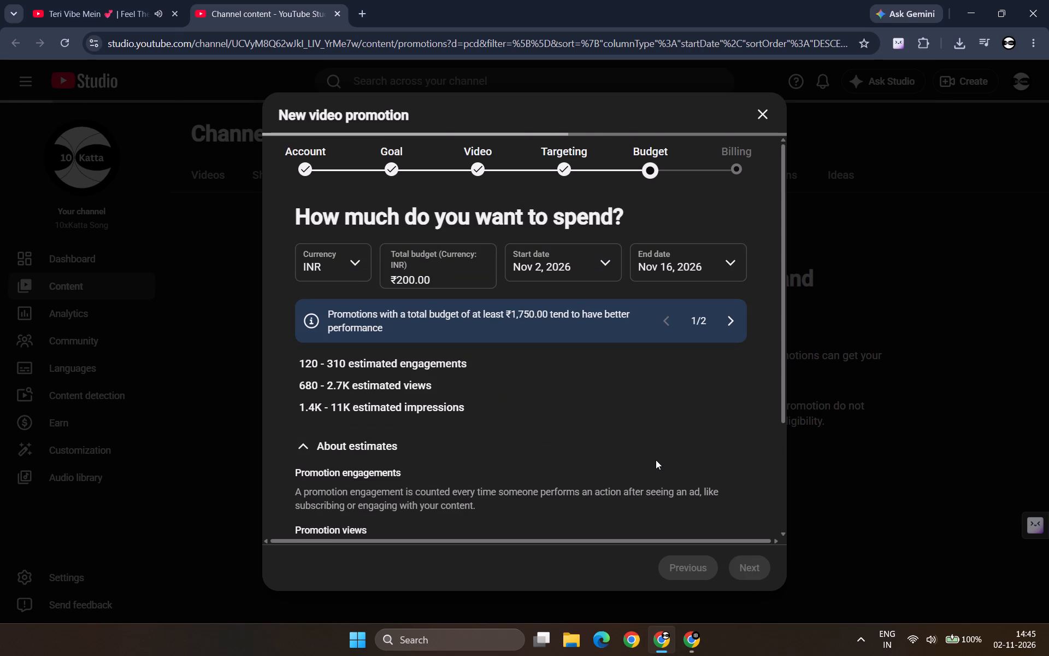
scroll(566, 454, down, 3)
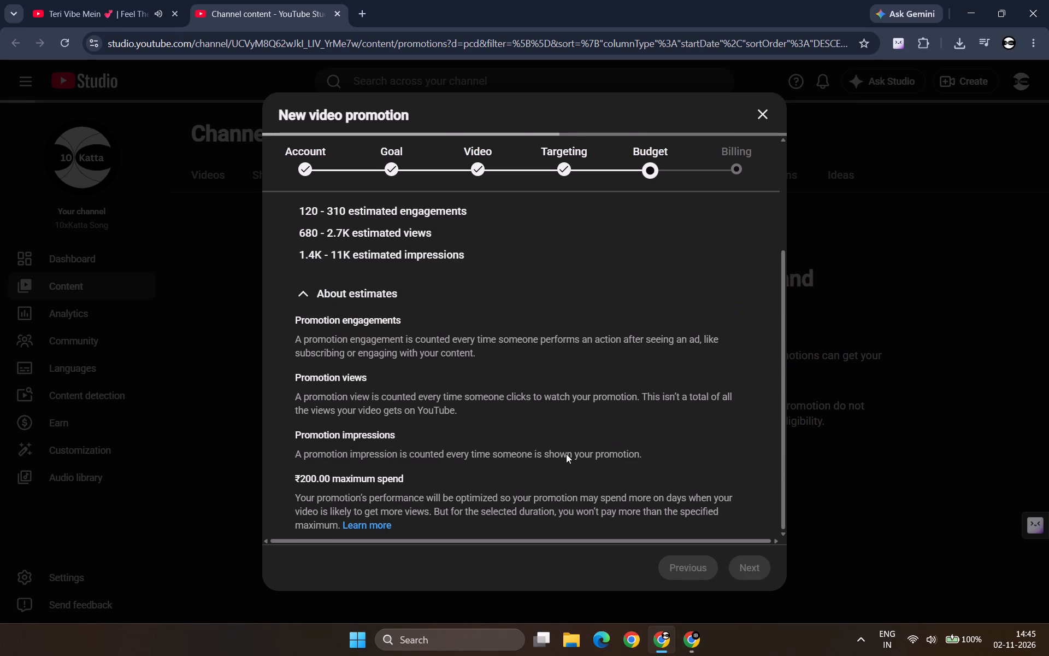
scroll(566, 454, down, 1)
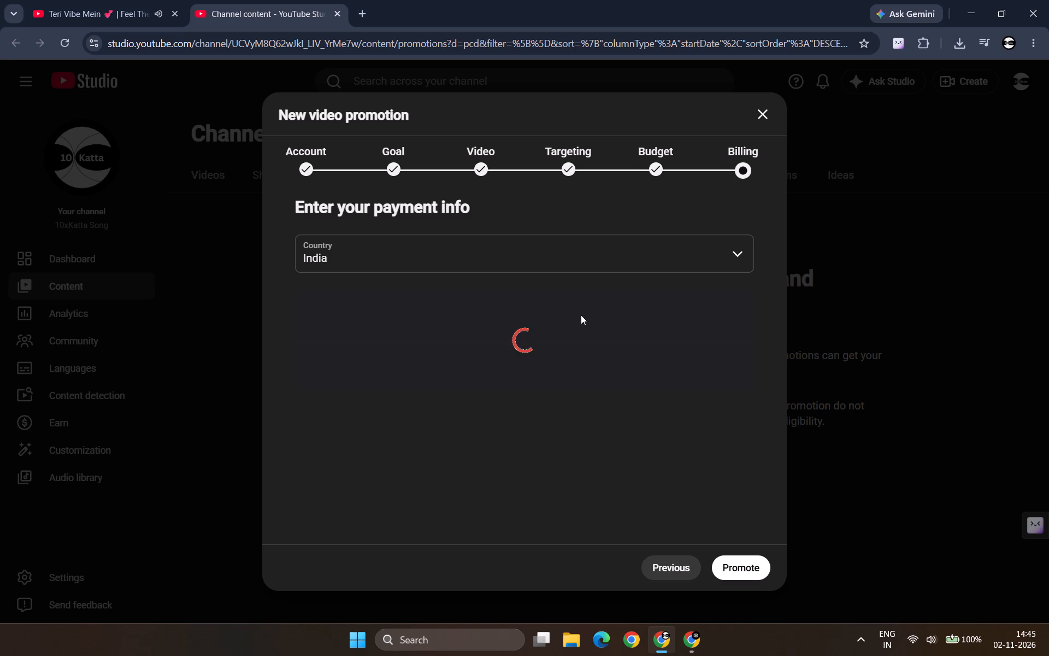
Agree to the Google Ads Terms in the promotion's payment info.
scroll(562, 370, down, 2)
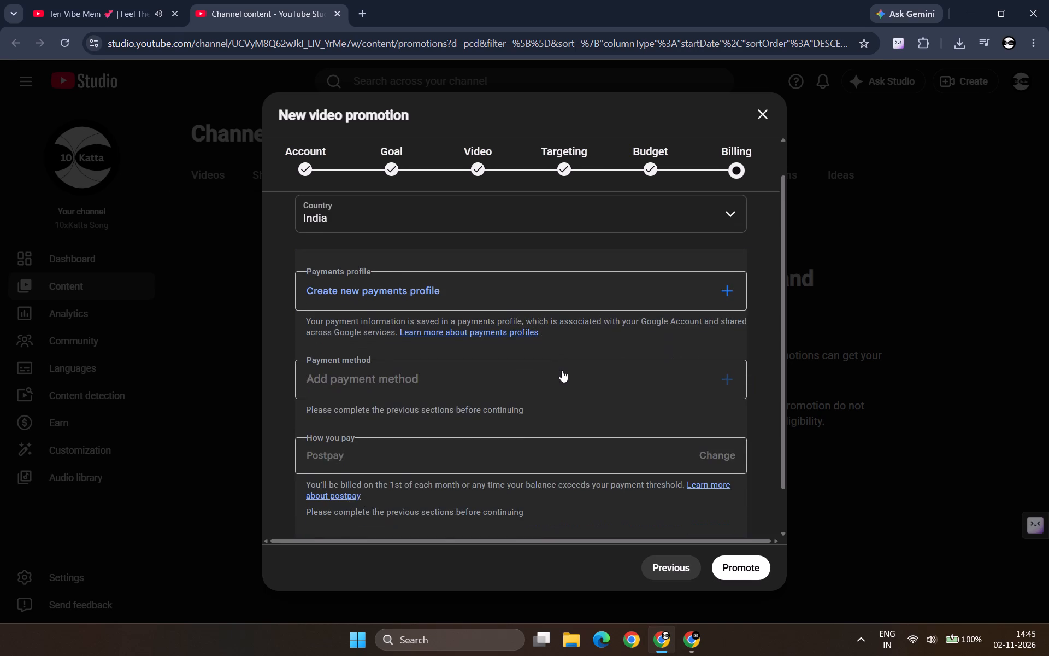
scroll(562, 370, down, 1)
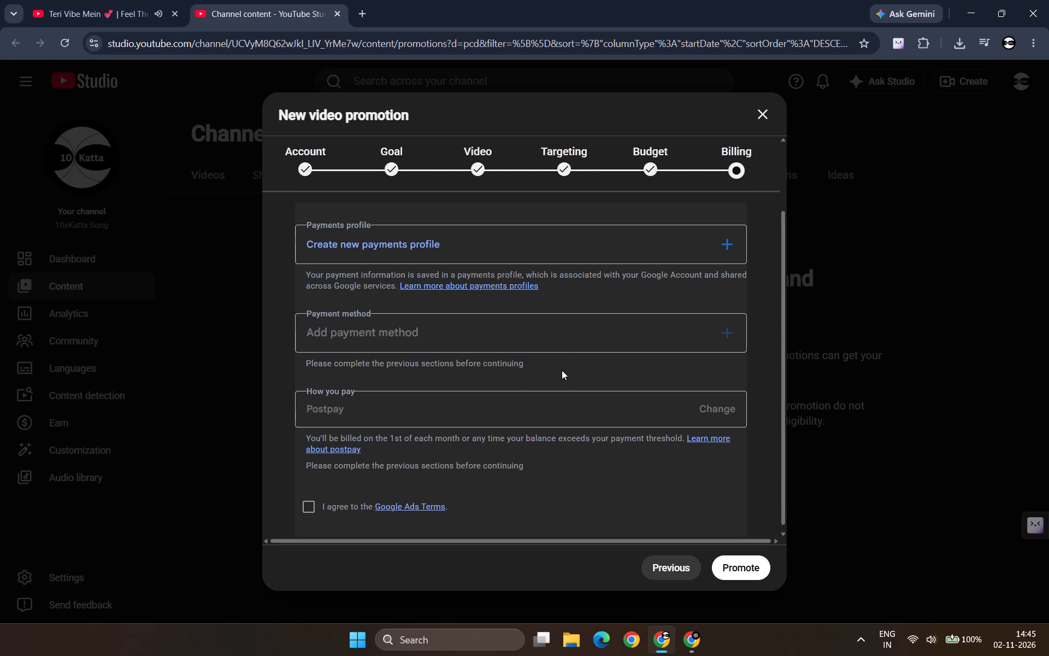
click(346, 499)
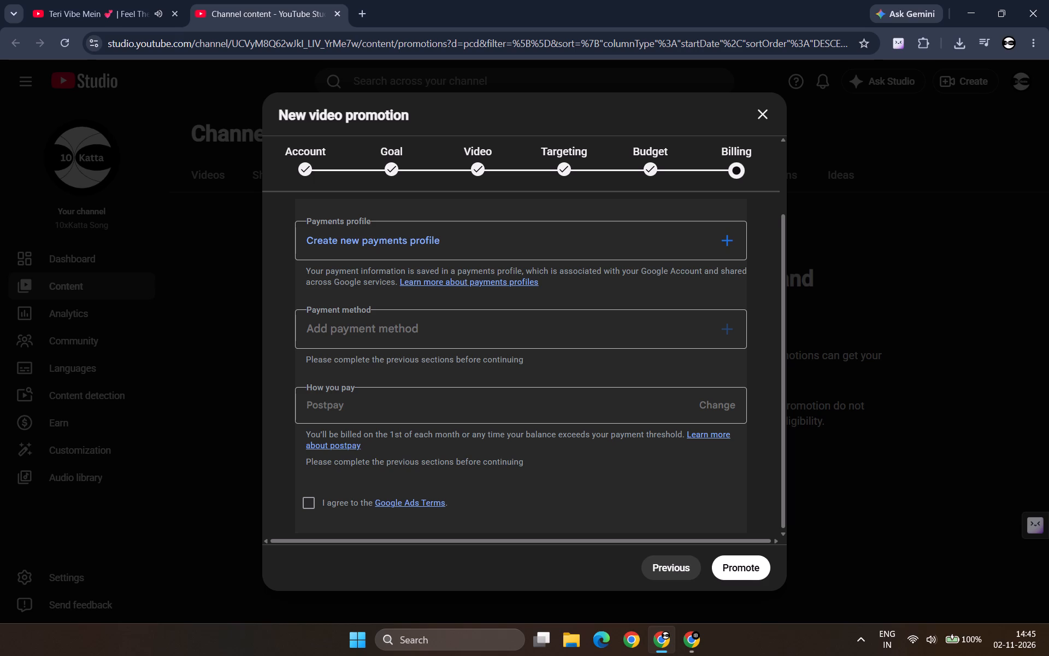
click(341, 504)
click(315, 499)
Examine the form for creating a new payments profile and cancel it without creating one.
scroll(447, 389, up, 2)
click(424, 331)
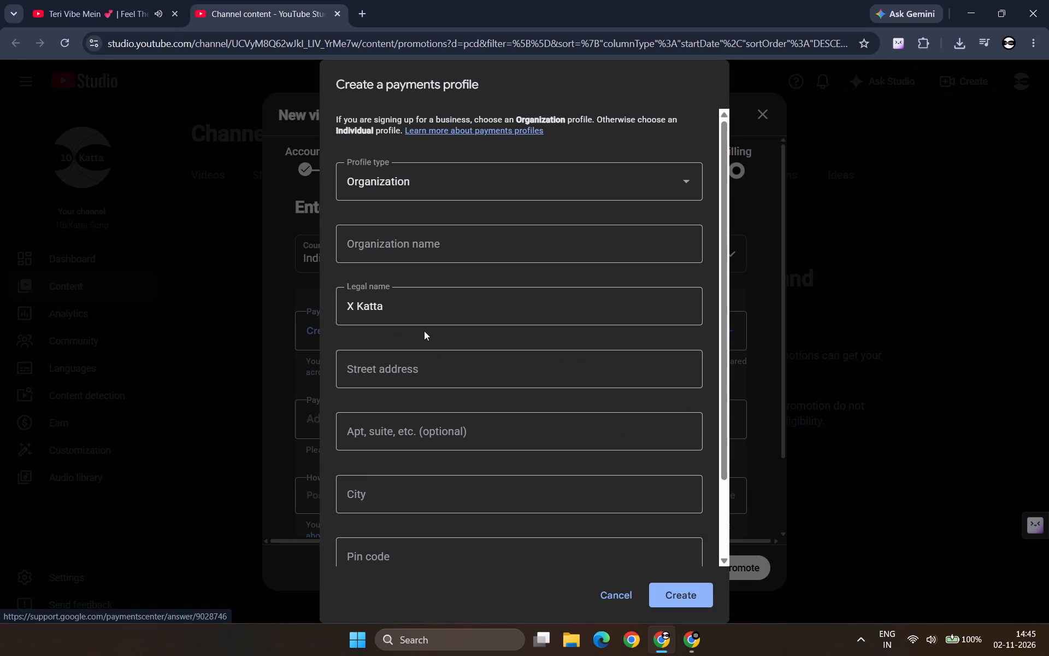
scroll(445, 310, down, 6)
scroll(445, 310, up, 6)
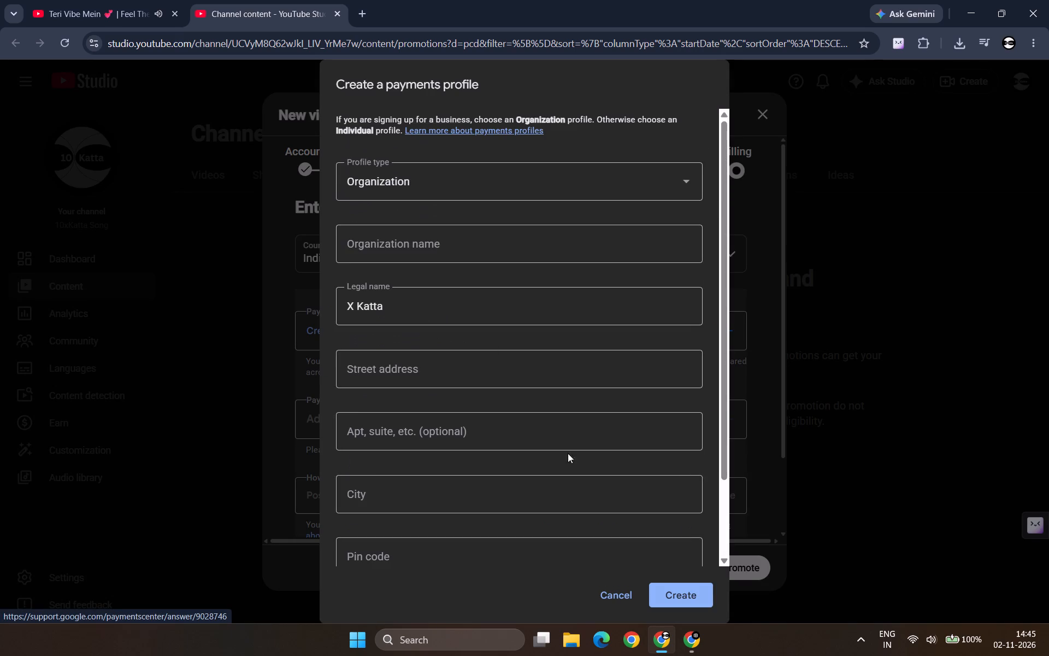
click(609, 603)
scroll(570, 483, up, 1)
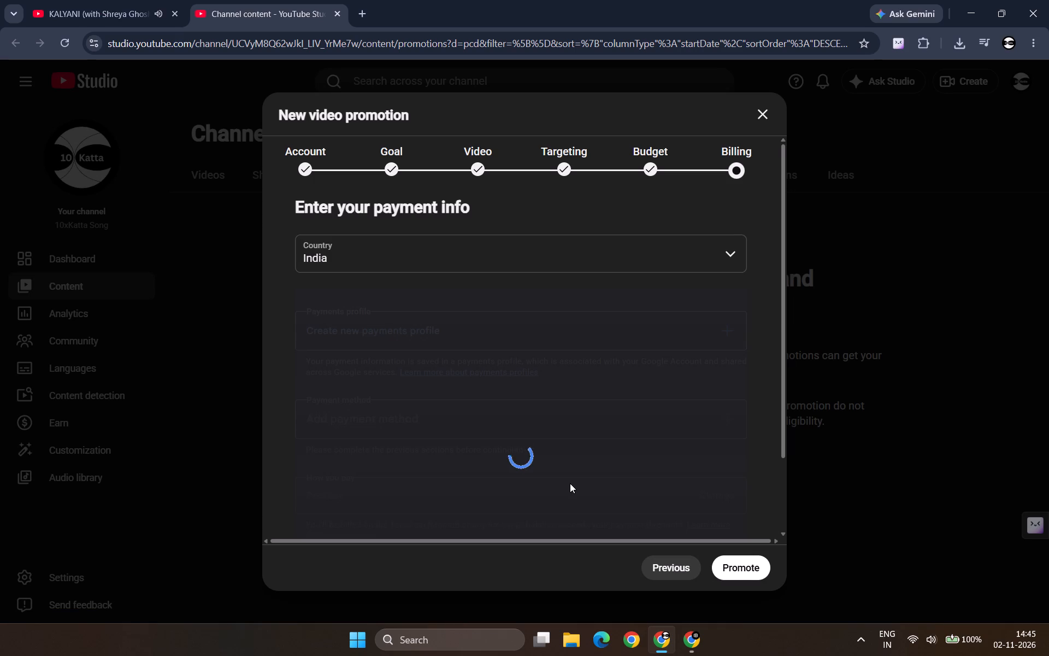
scroll(570, 483, up, 1)
scroll(570, 483, down, 1)
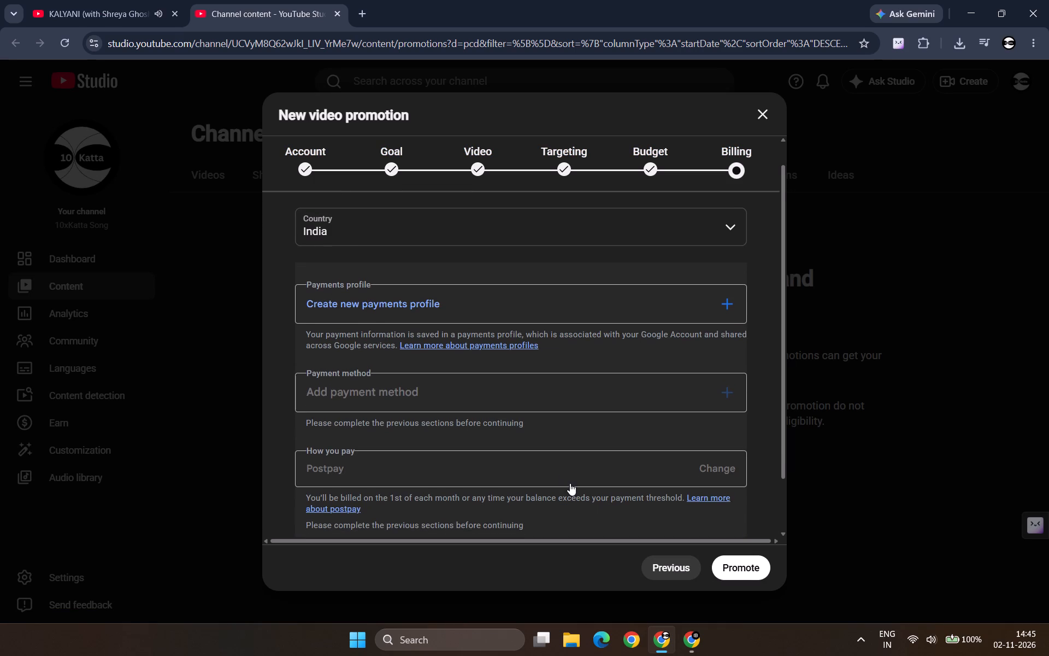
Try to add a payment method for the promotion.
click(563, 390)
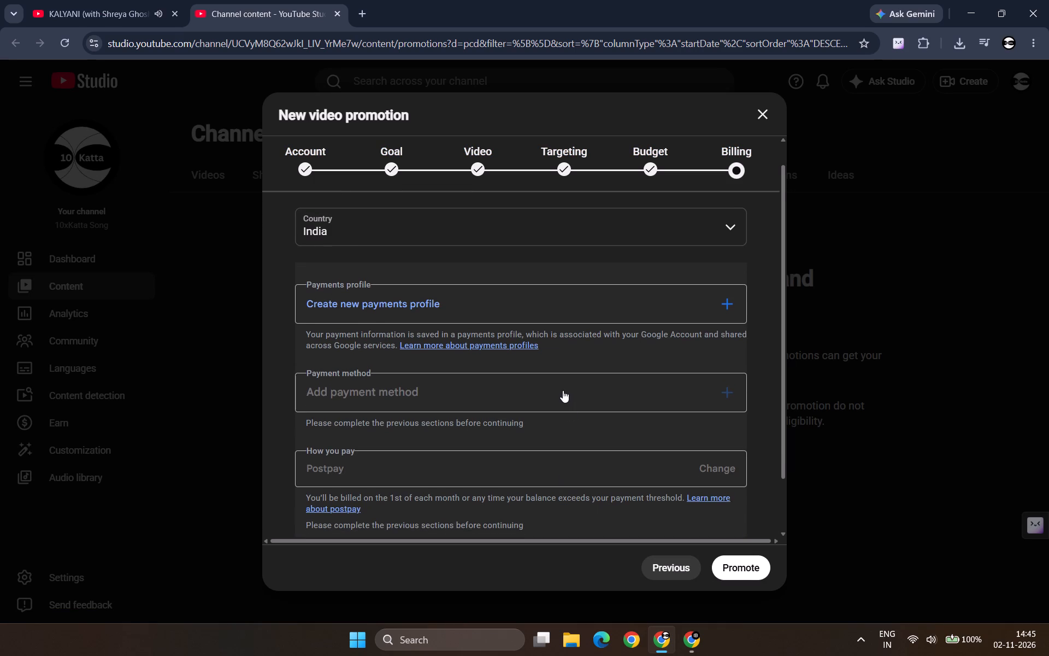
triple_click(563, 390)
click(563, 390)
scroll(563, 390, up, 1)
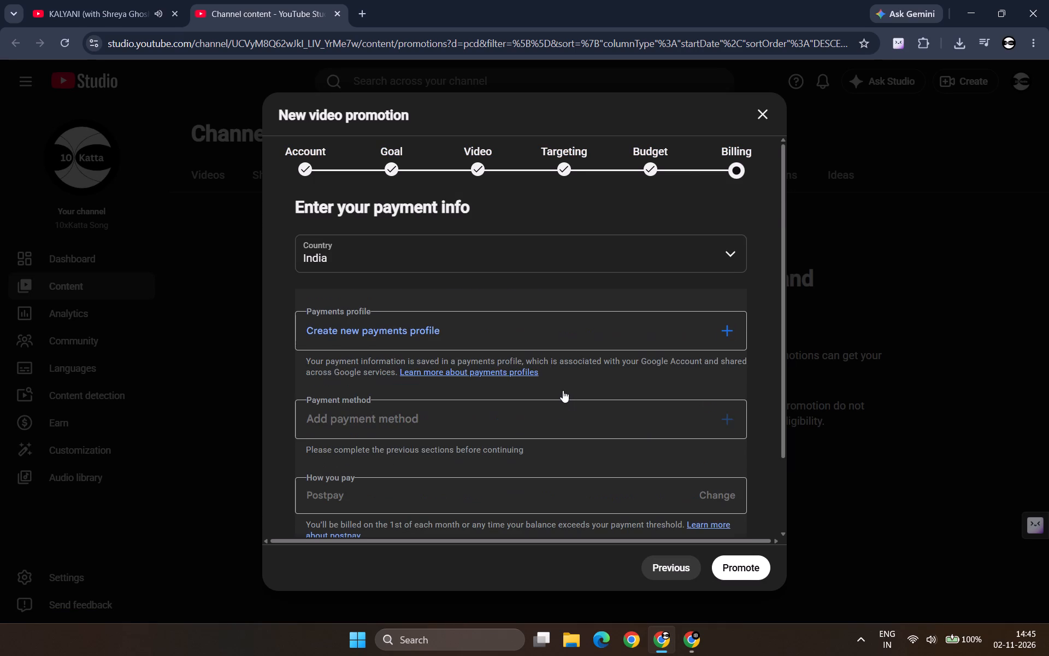
Close the new video promotion setup without submitting it.
scroll(563, 390, up, 1)
click(775, 113)
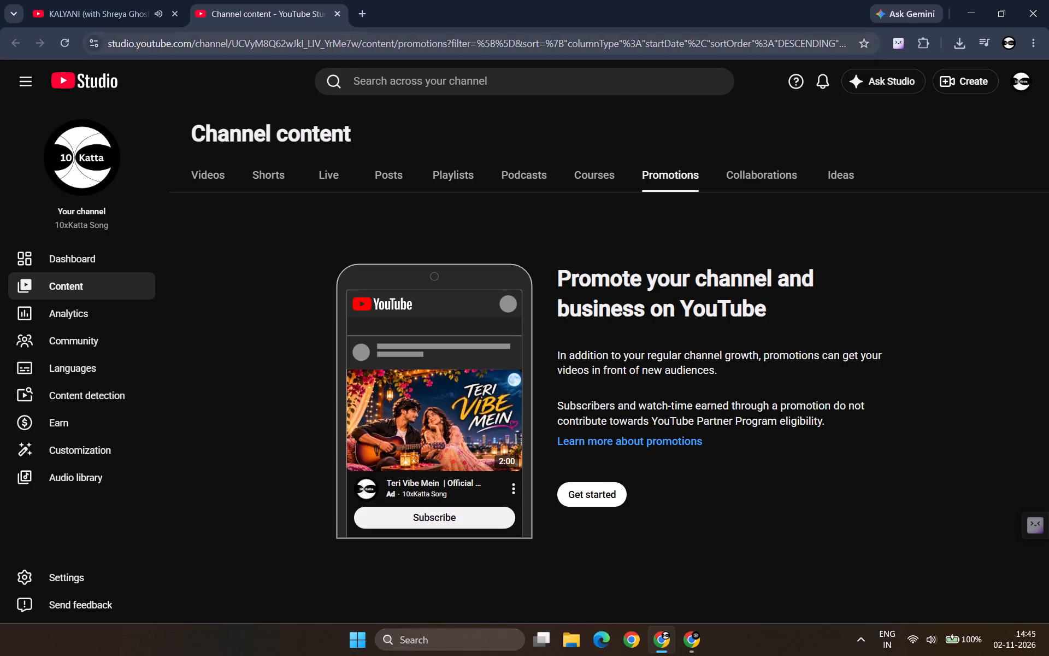
Close the Channel content tab and the browser window playing the KALYANI music video.
click(332, 13)
click(334, 14)
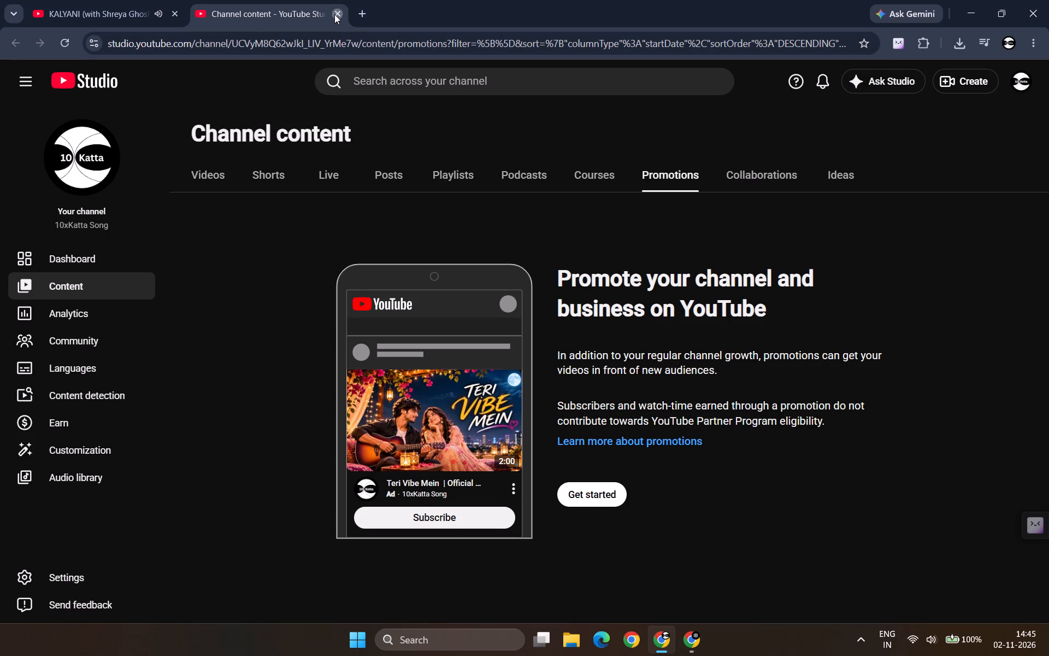
scroll(465, 343, up, 1)
click(402, 317)
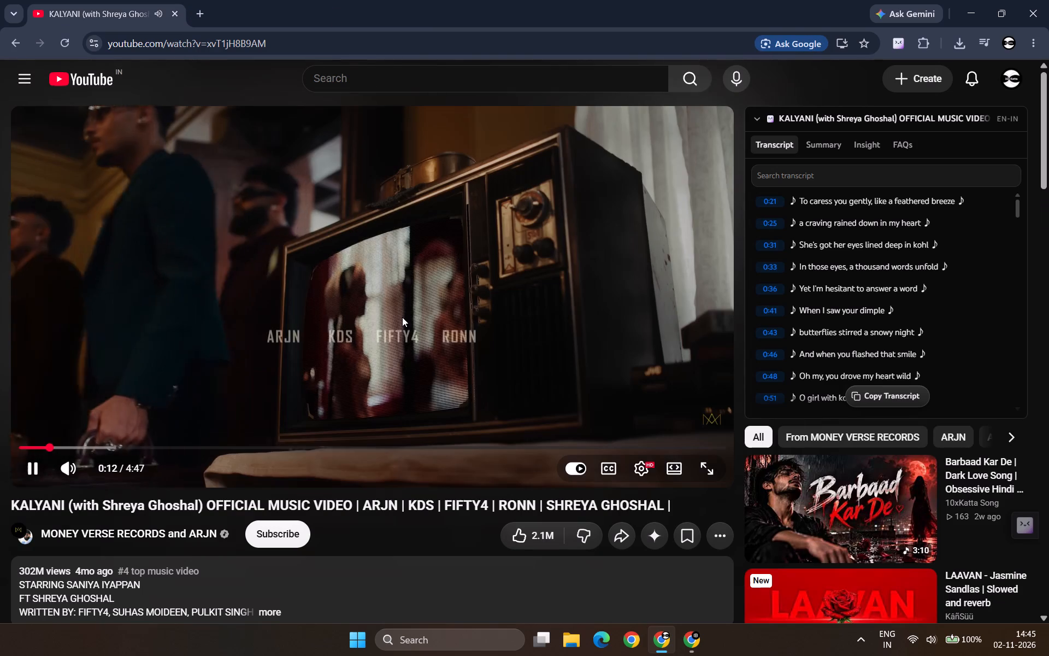
click(1048, 0)
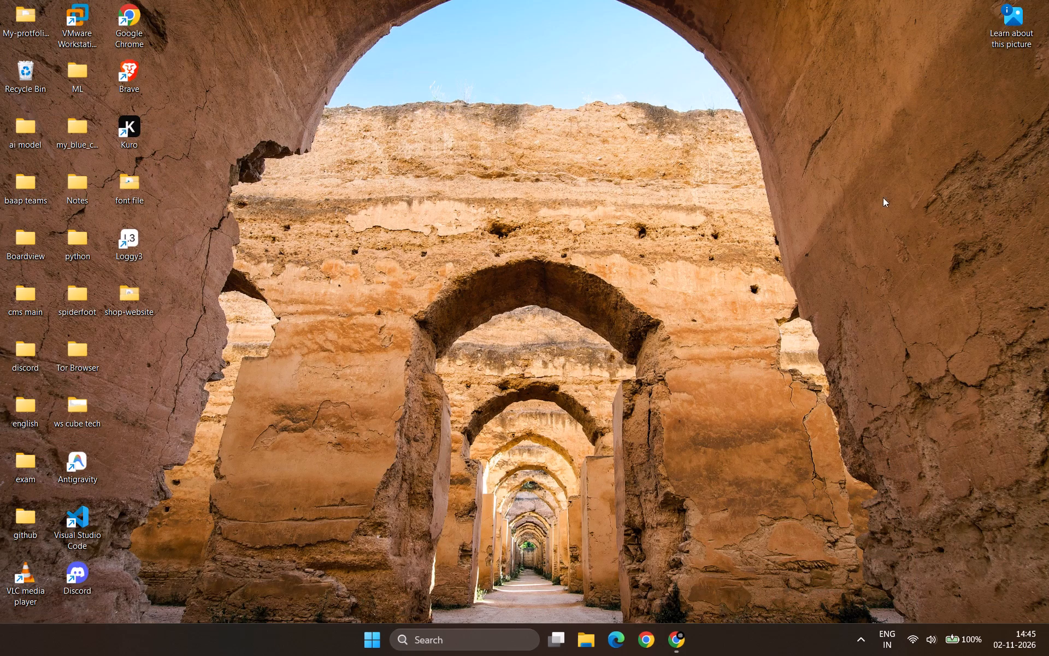
Switch to the other Chrome profile's YouTube window and decline creating a public channel page.
click(691, 652)
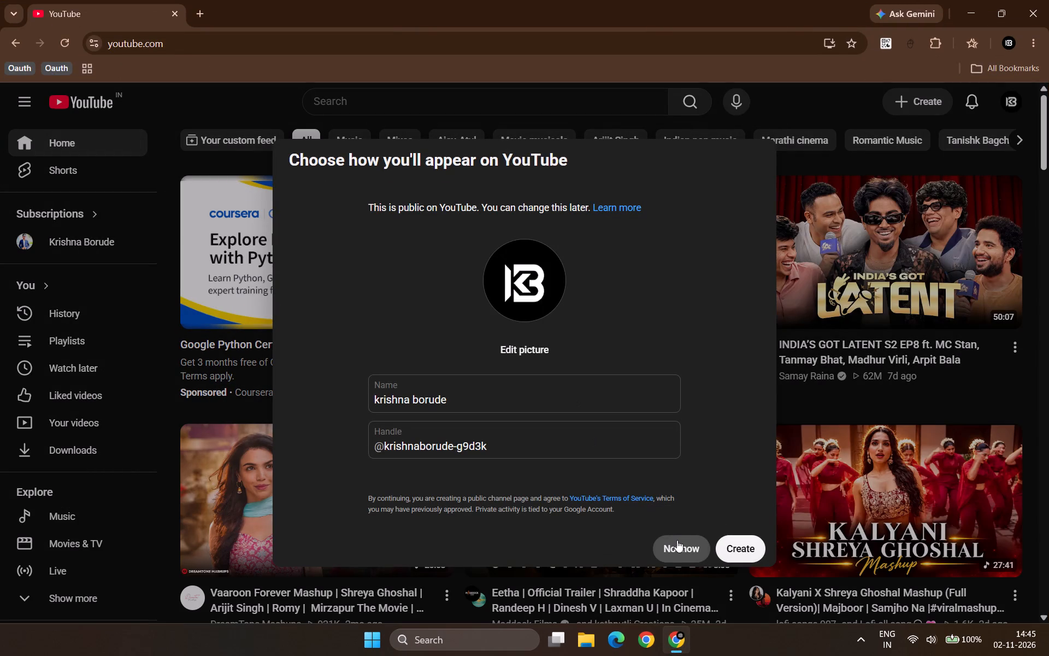
click(677, 540)
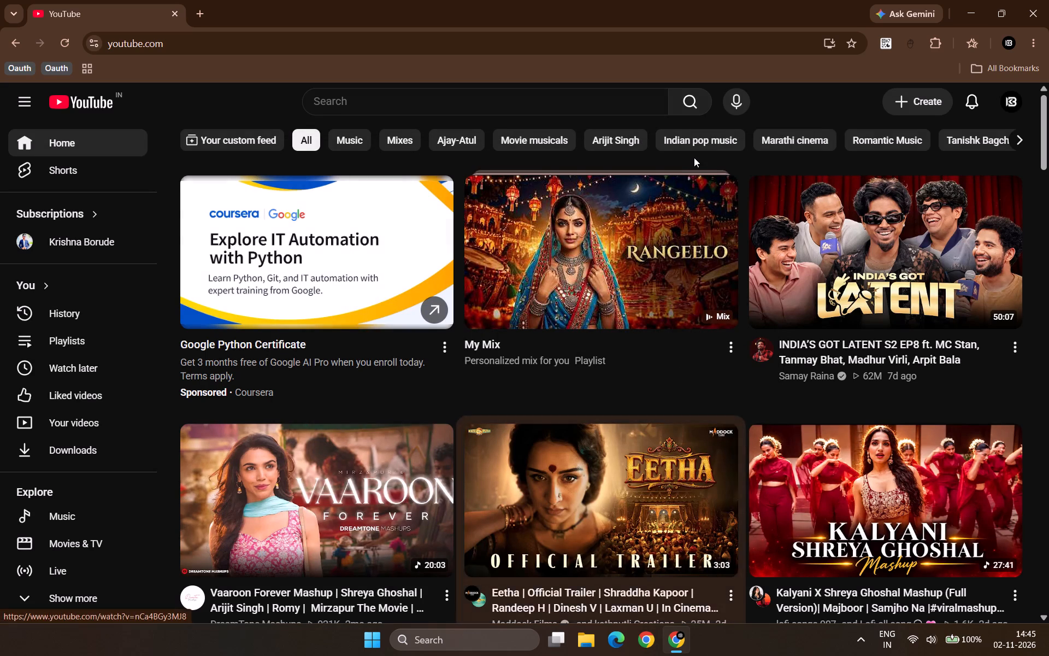
Refresh the YouTube home feed and look through the recommended videos and Shorts.
scroll(694, 157, up, 1)
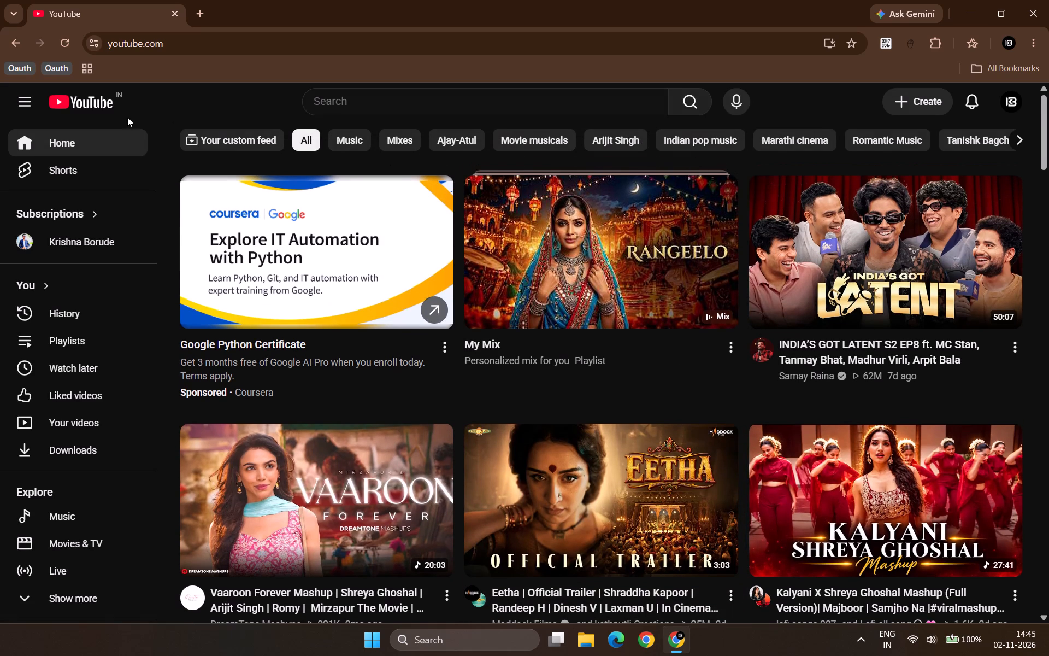
click(110, 113)
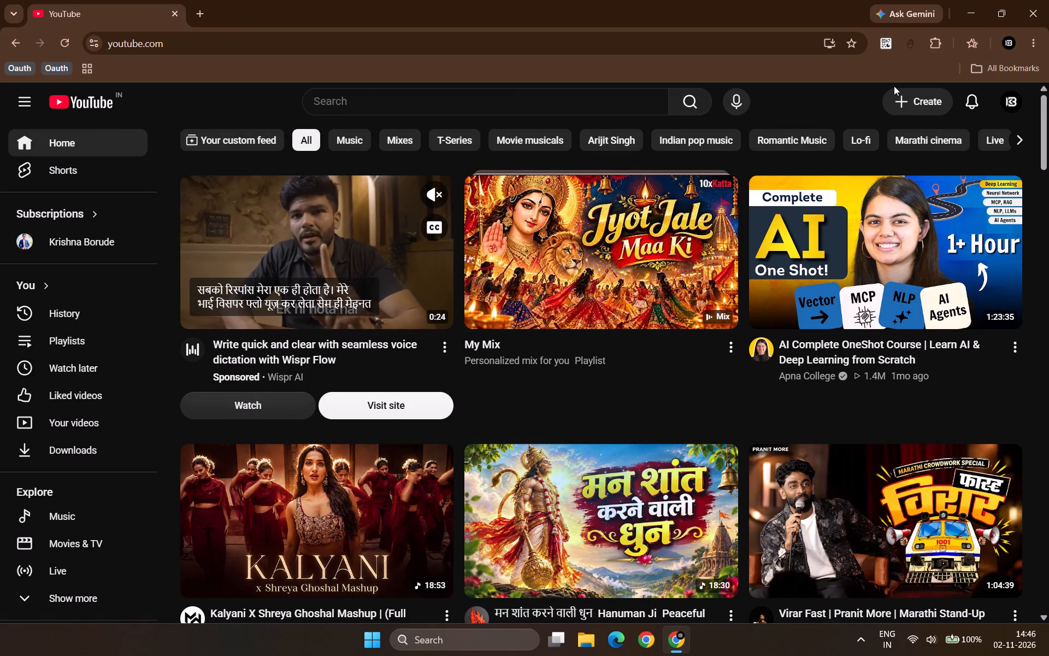
scroll(894, 86, down, 1)
scroll(1045, 172, down, 7)
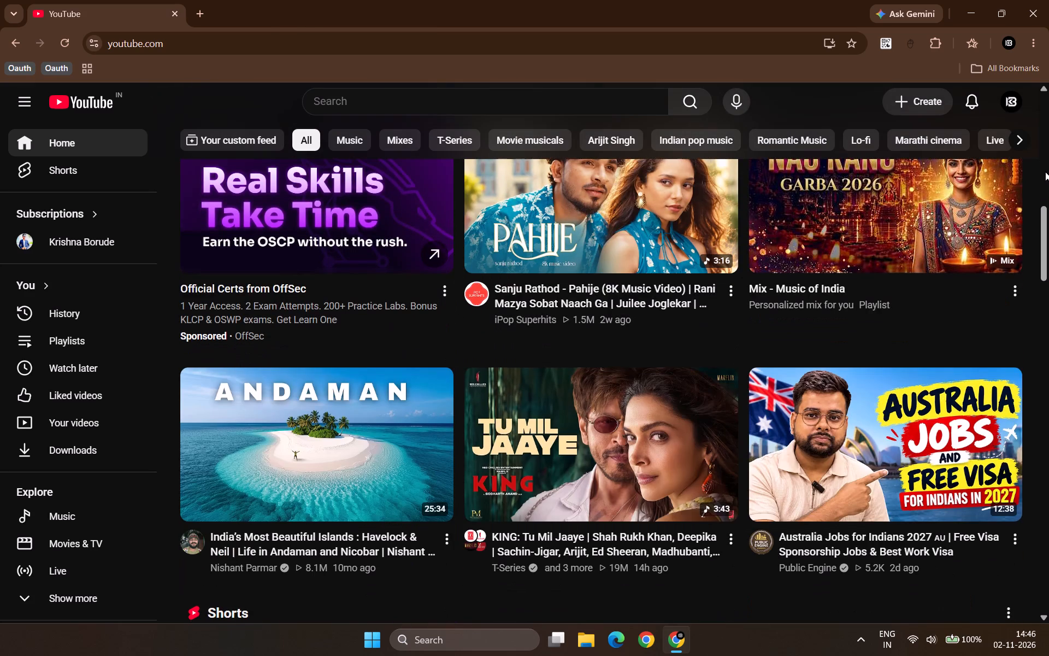
scroll(1045, 172, up, 1)
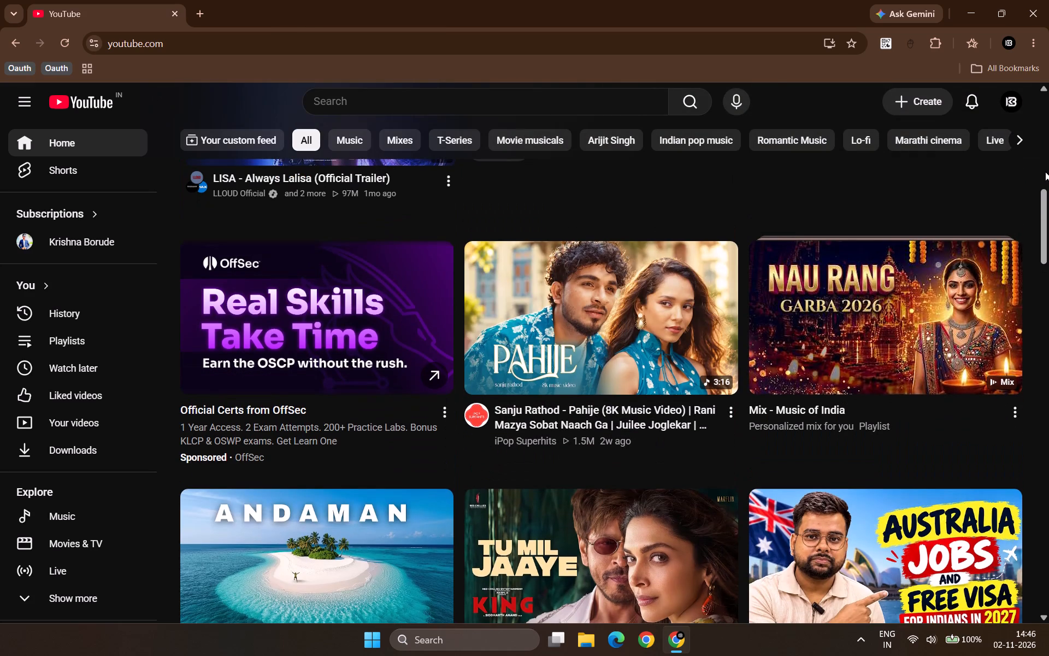
scroll(1045, 172, up, 1)
scroll(1045, 172, down, 5)
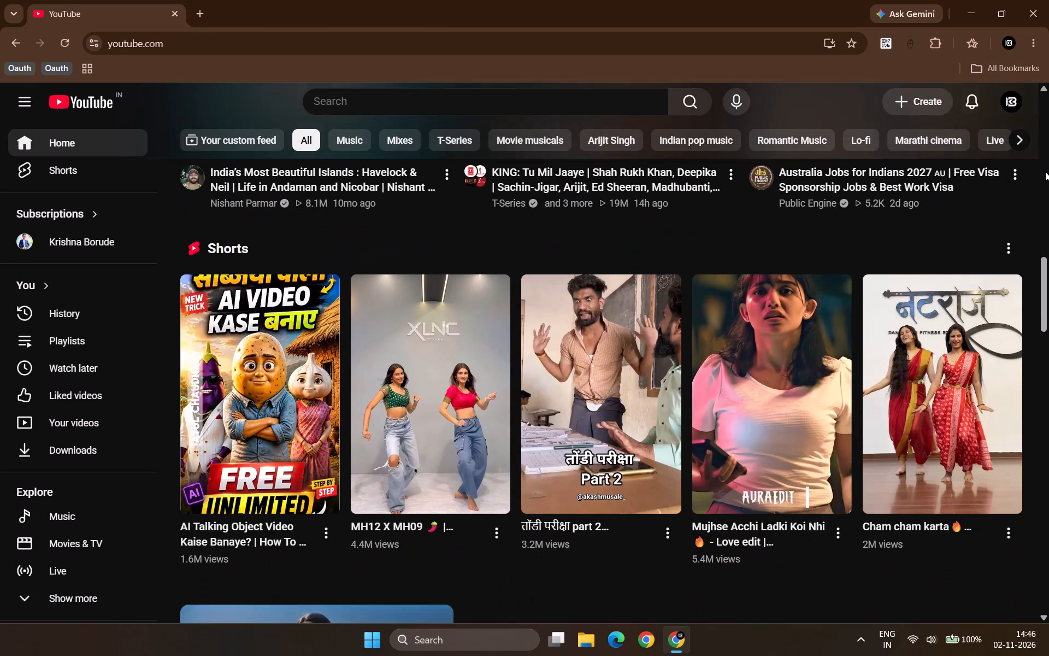
scroll(1045, 172, down, 9)
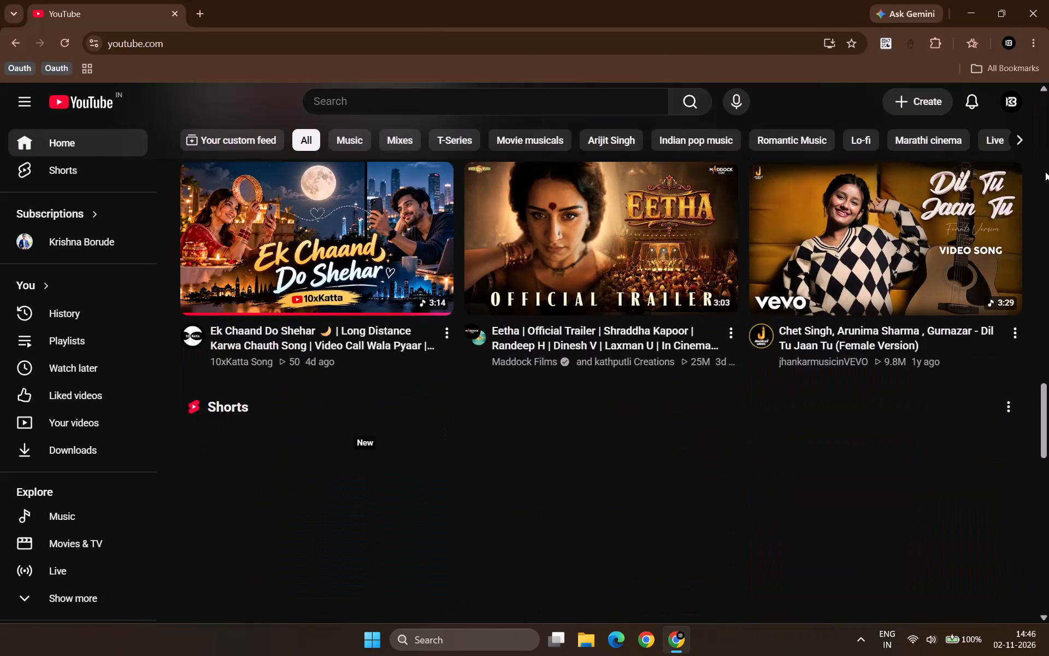
scroll(1045, 172, down, 6)
scroll(1045, 172, up, 3)
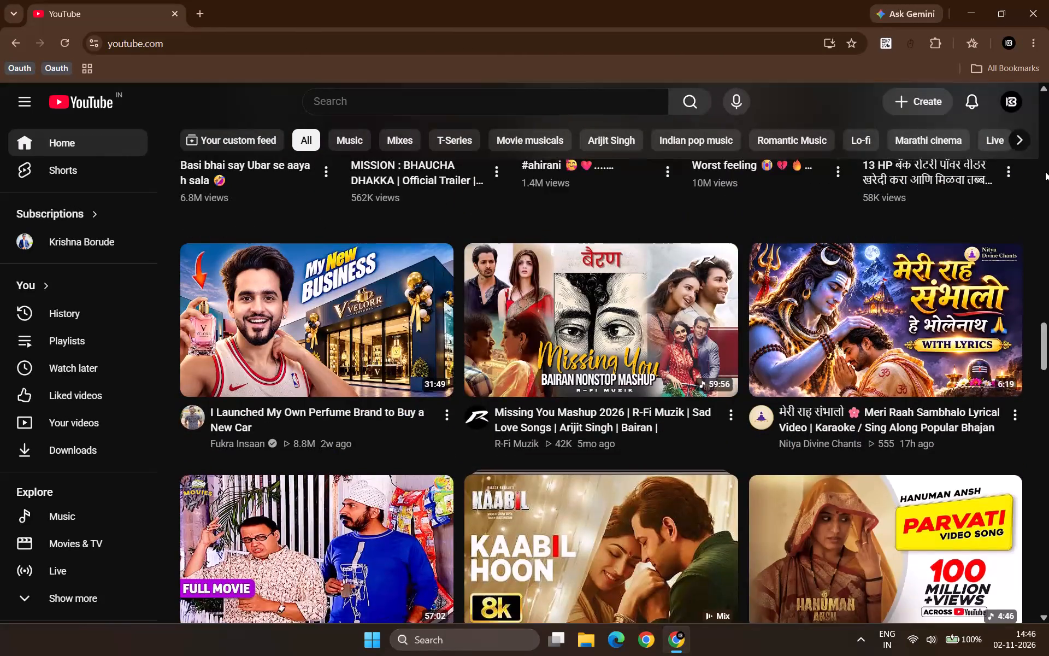
scroll(1045, 172, up, 10)
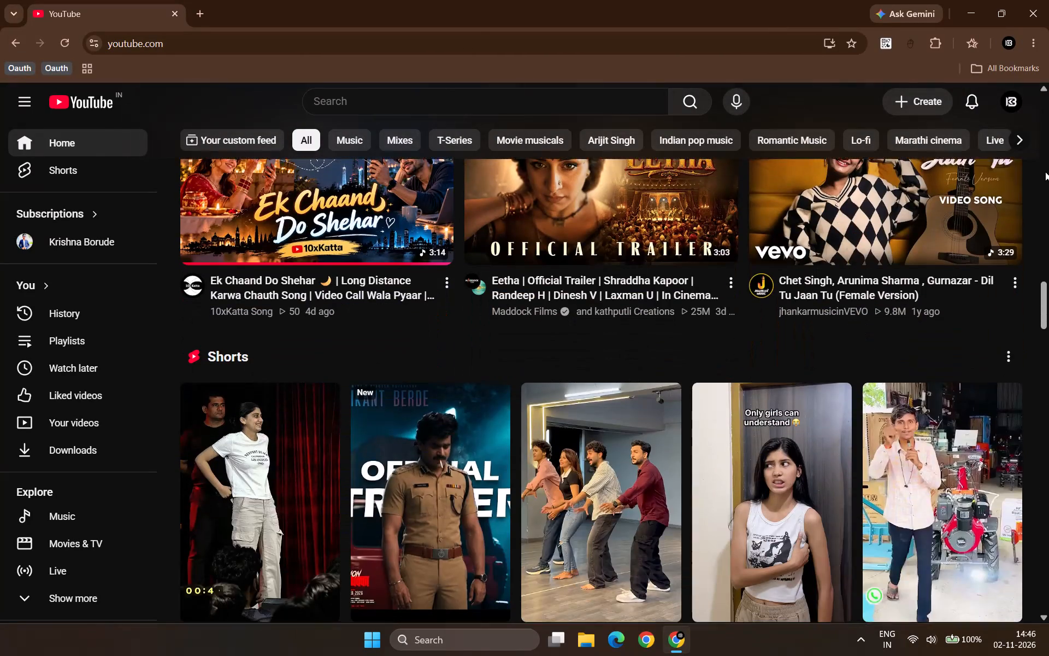
scroll(1045, 172, up, 3)
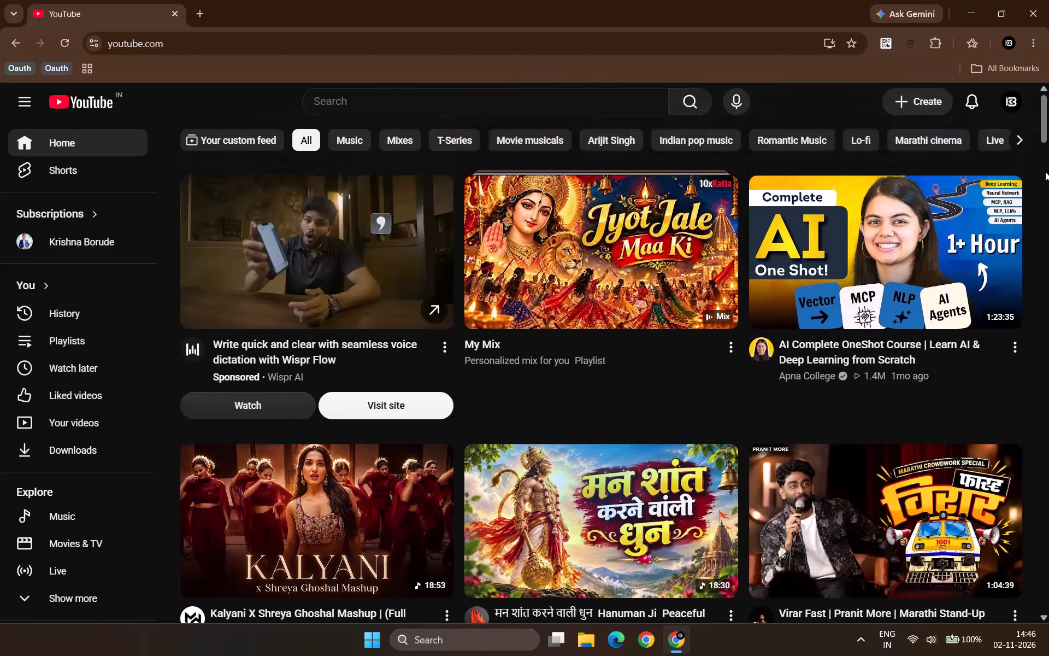
scroll(1045, 172, up, 1)
Open the Jyot Jale Maa Ki mix, pause it, and examine its playlist, comments section and recommended videos.
click(709, 223)
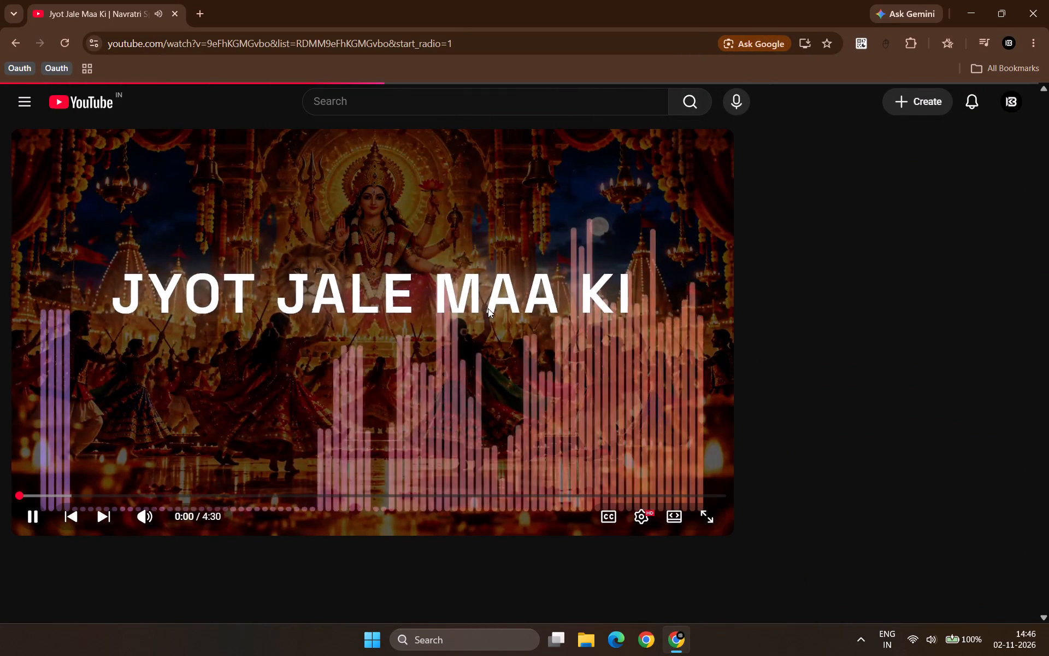
click(452, 325)
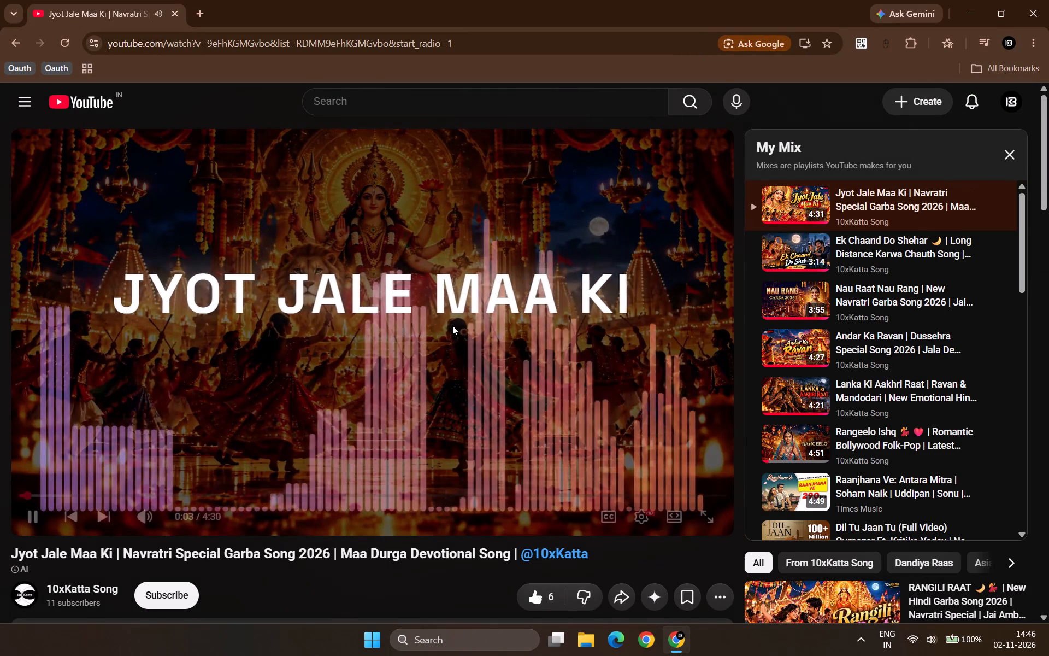
scroll(811, 388, down, 1)
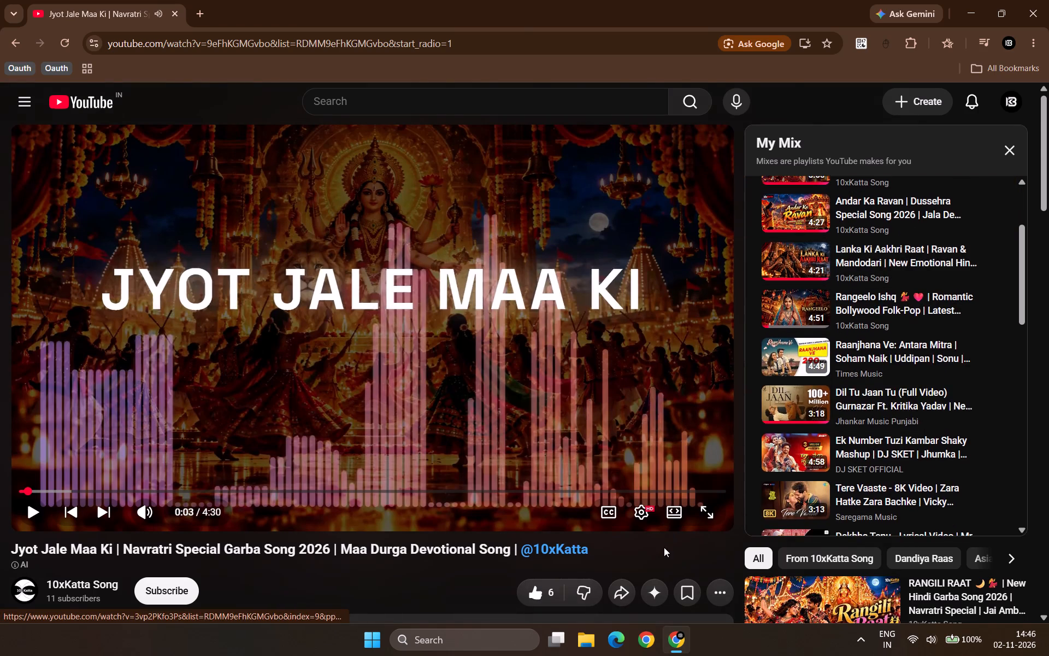
scroll(664, 547, down, 6)
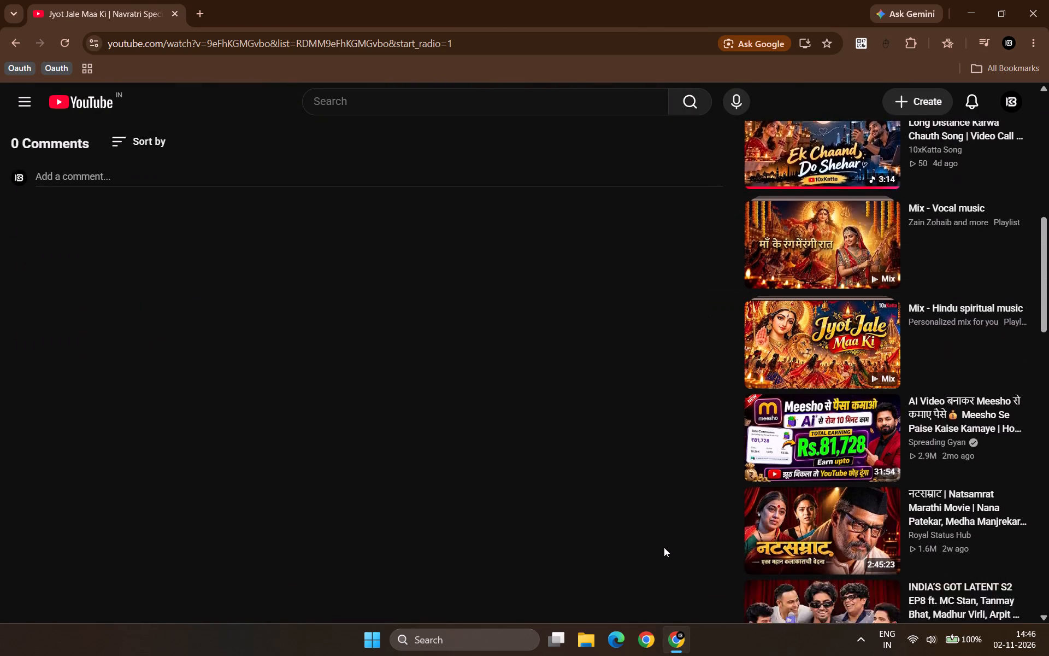
scroll(664, 547, down, 6)
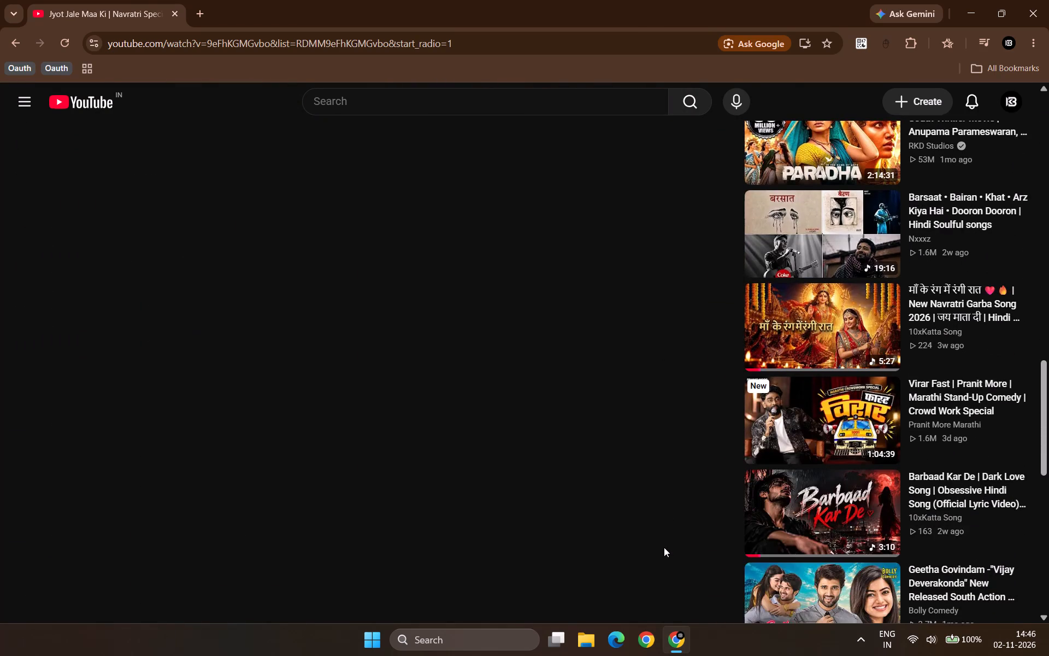
scroll(664, 547, down, 4)
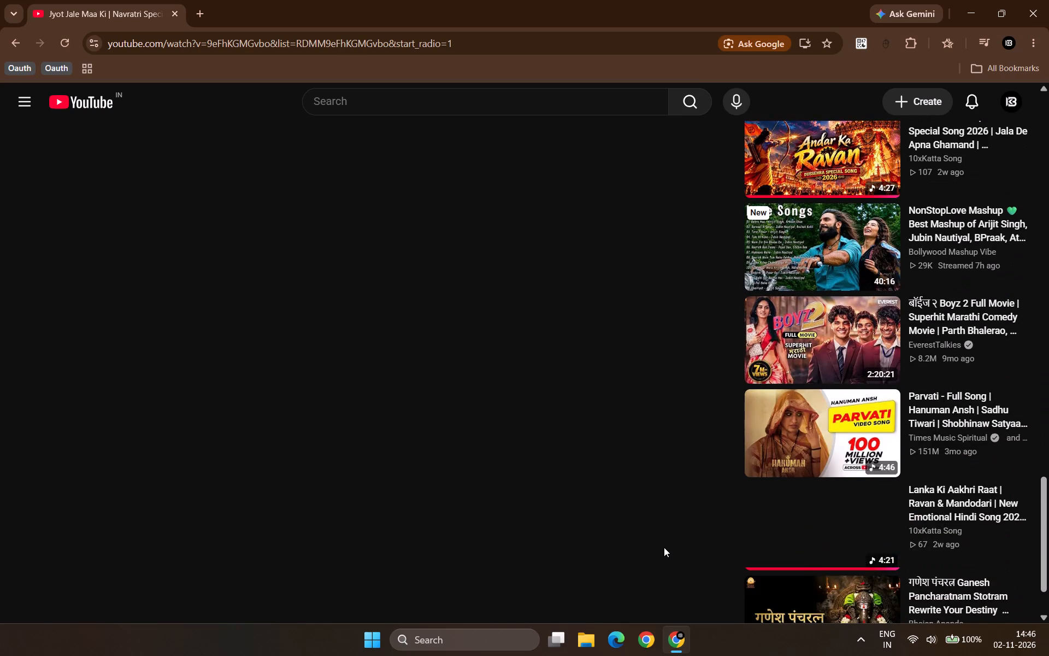
scroll(664, 547, down, 1)
scroll(664, 547, up, 11)
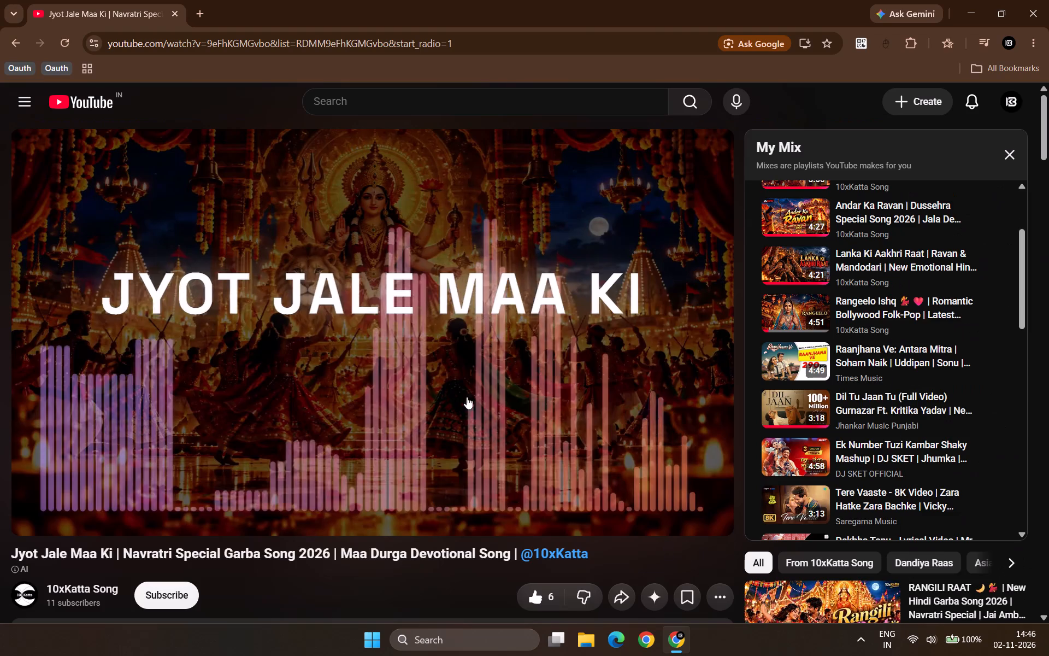
Return to the home feed, dismiss the miniplayer, then open 10xKatta's Teri Vibe Mein video and like it.
click(86, 107)
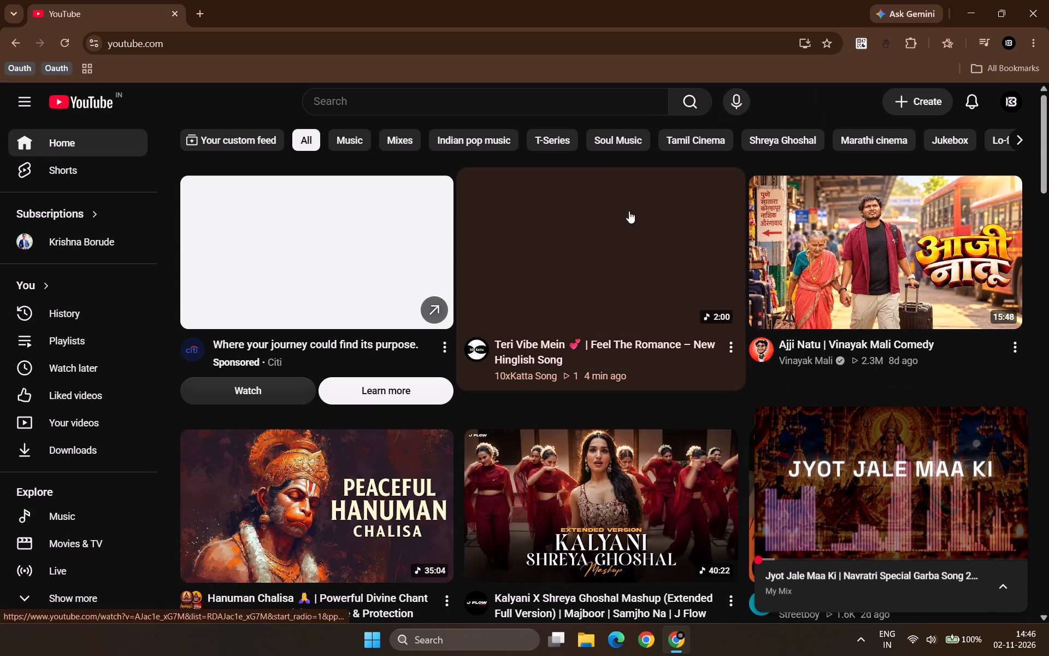
click(1010, 427)
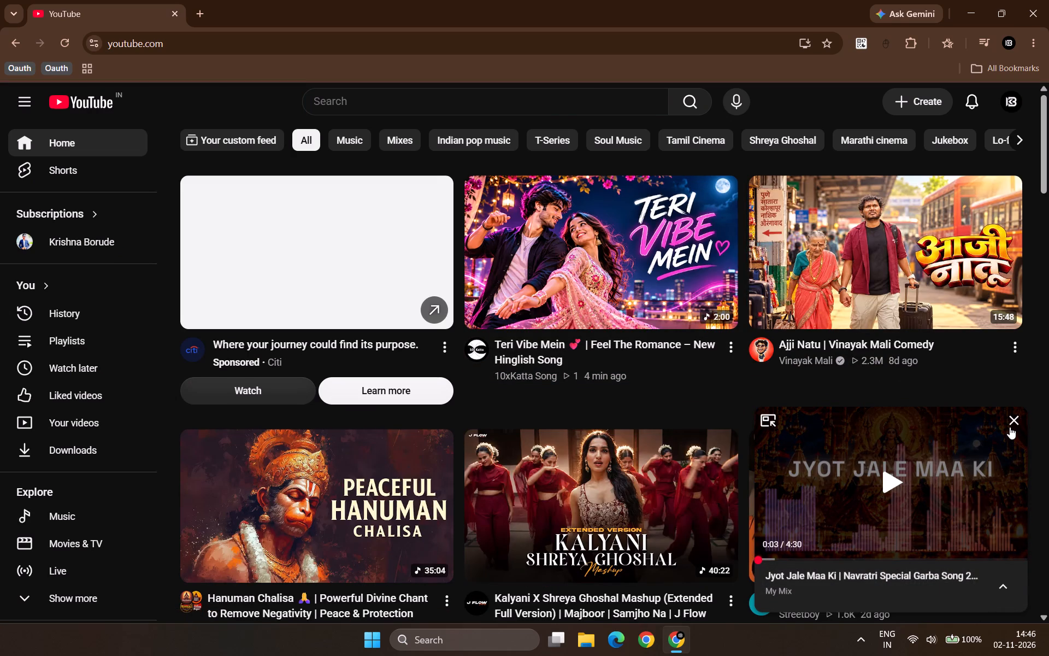
click(590, 255)
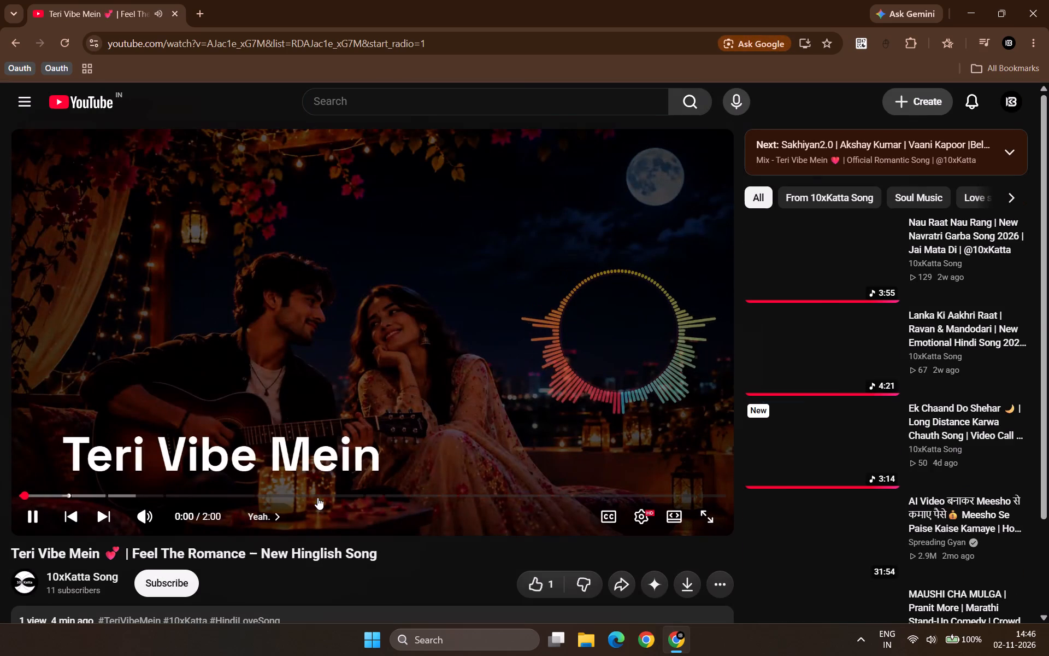
scroll(286, 572, down, 1)
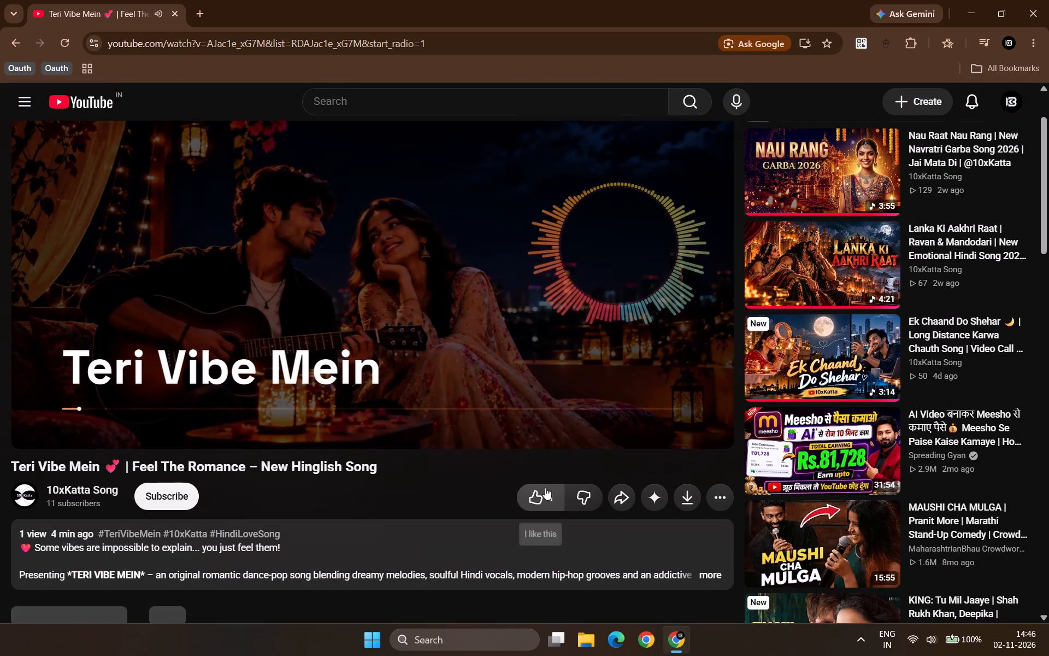
click(545, 488)
Check the Teri Vibe Mein comments and description, and subscribe to the 10xKatta Song channel.
scroll(393, 531, down, 1)
scroll(393, 531, up, 1)
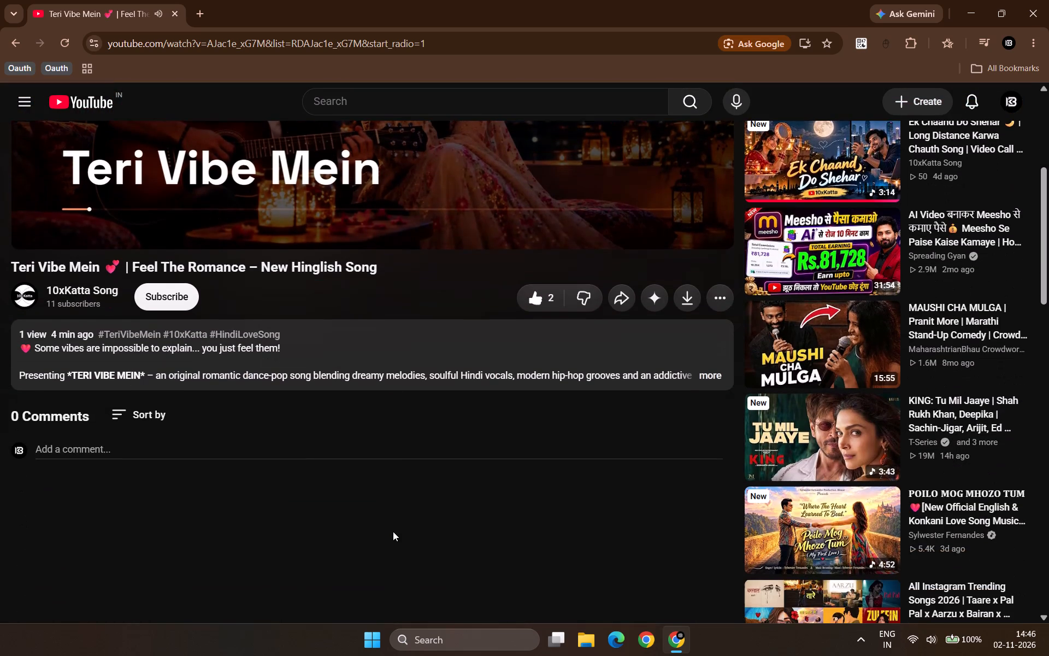
scroll(393, 531, up, 1)
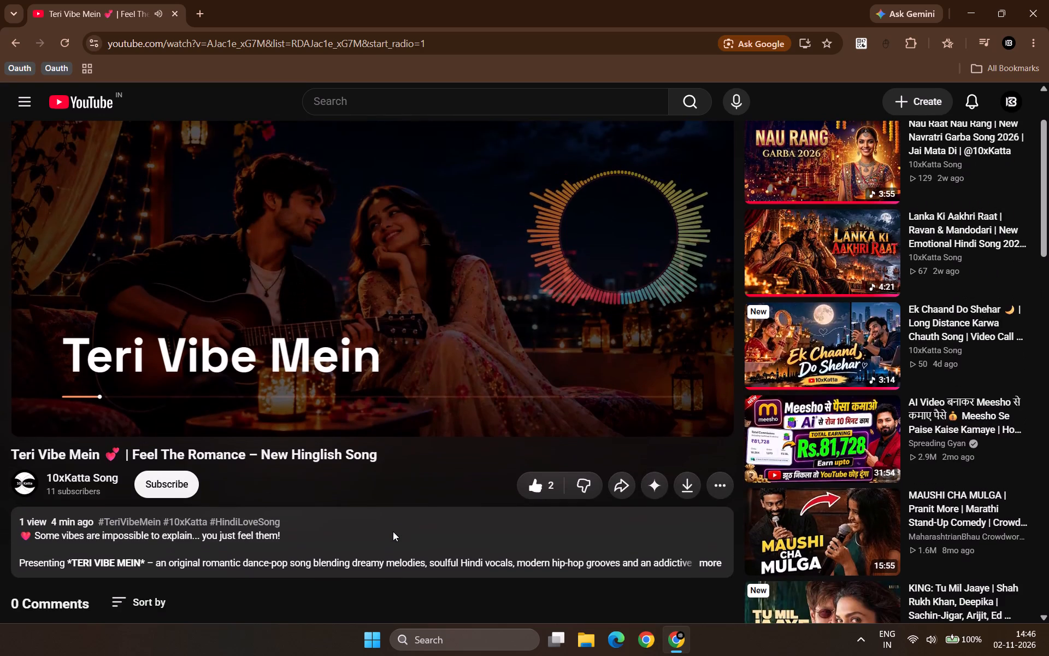
scroll(393, 531, up, 1)
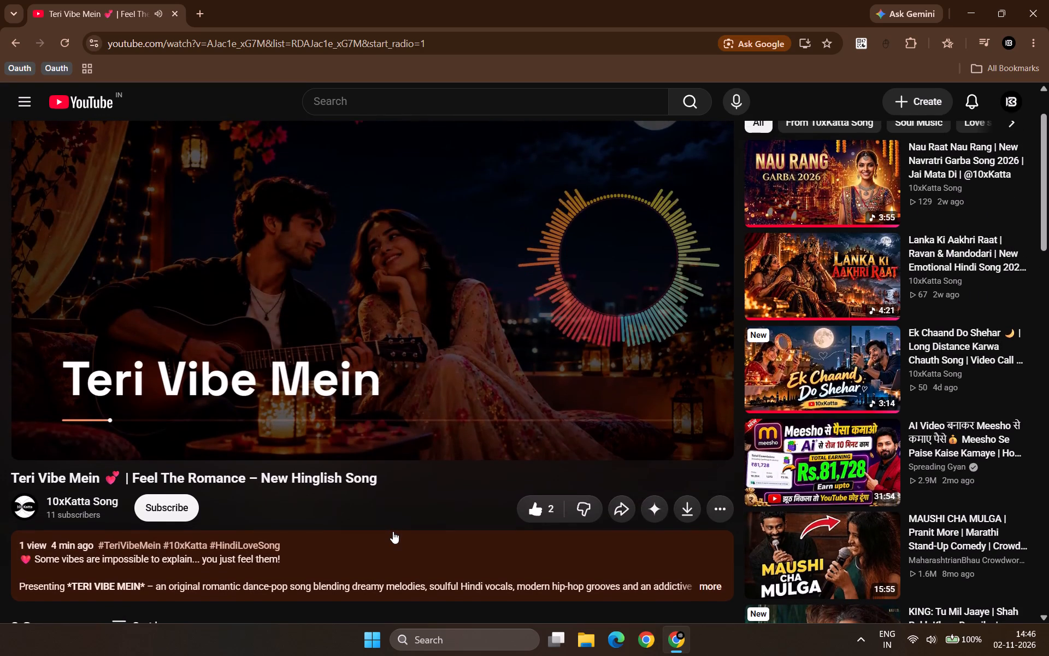
scroll(393, 531, up, 2)
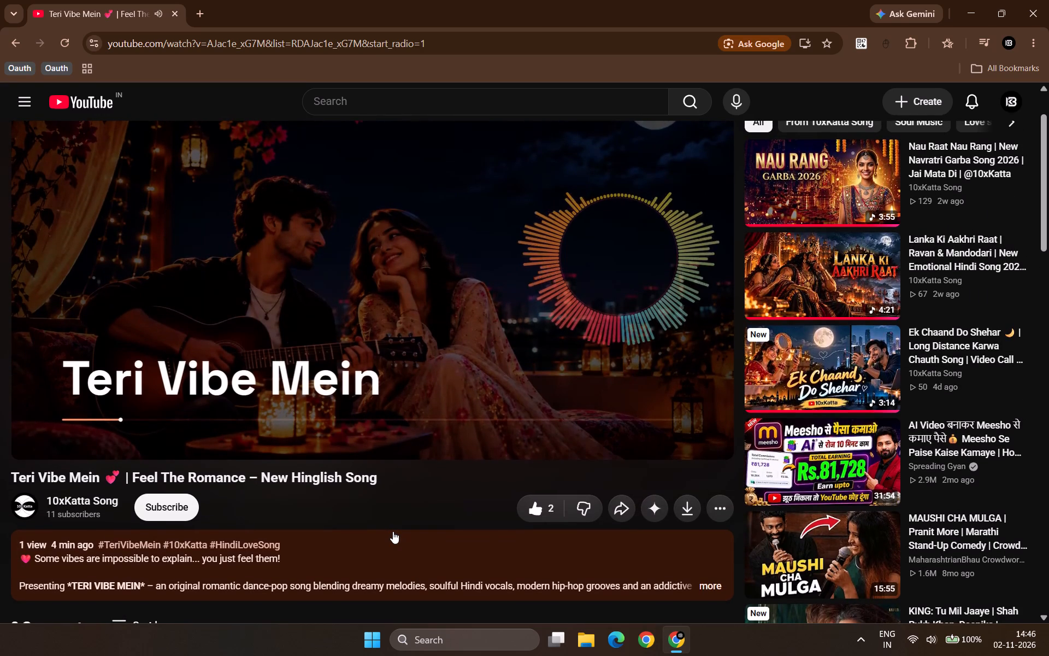
scroll(393, 531, up, 1)
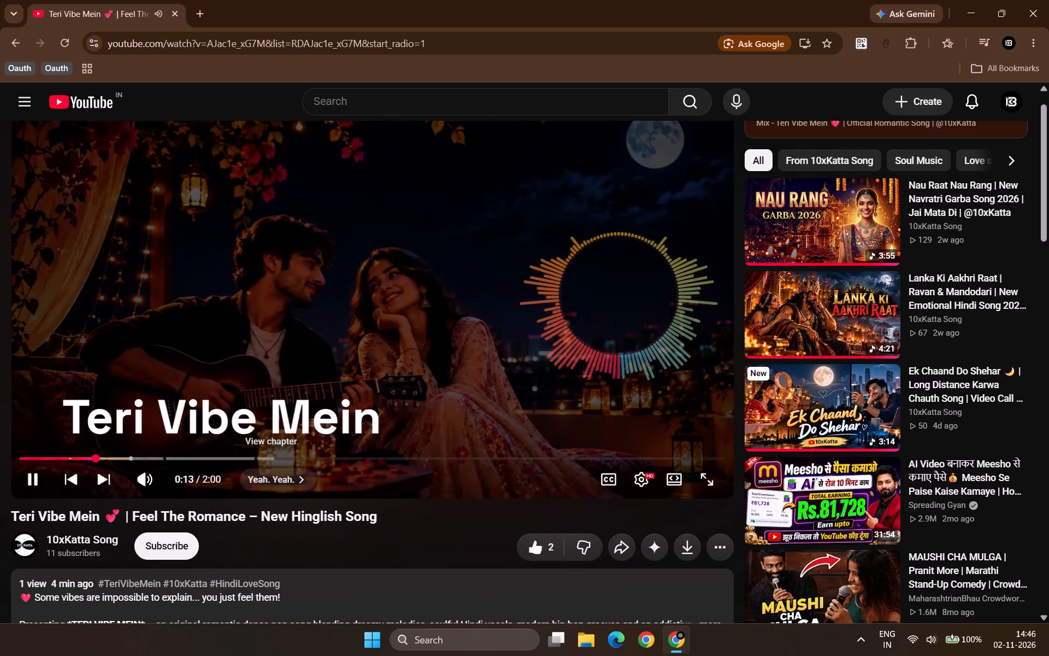
click(163, 547)
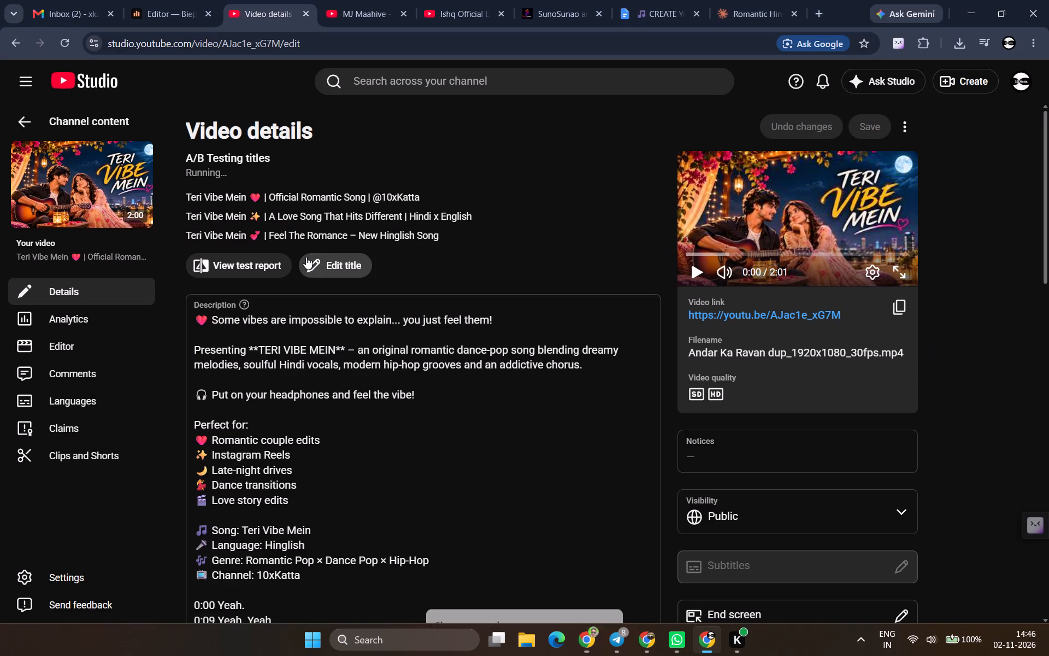
In the YouTube Studio window, reload the channel's video list and open the analytics of Teri Vibe Mein.
click(93, 125)
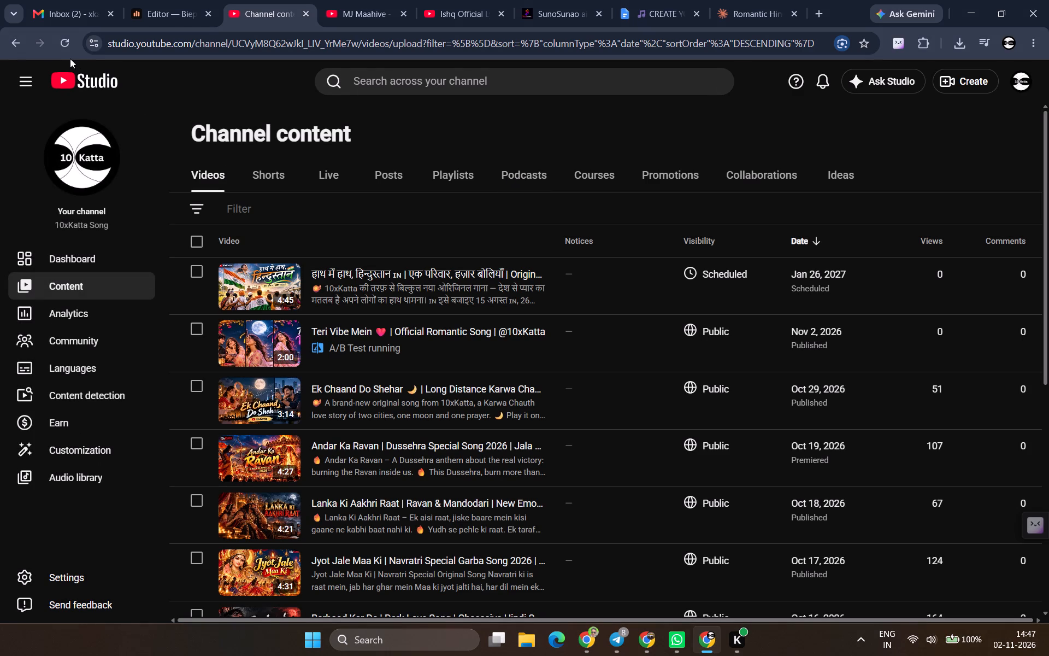
drag(68, 55, 63, 45)
click(63, 45)
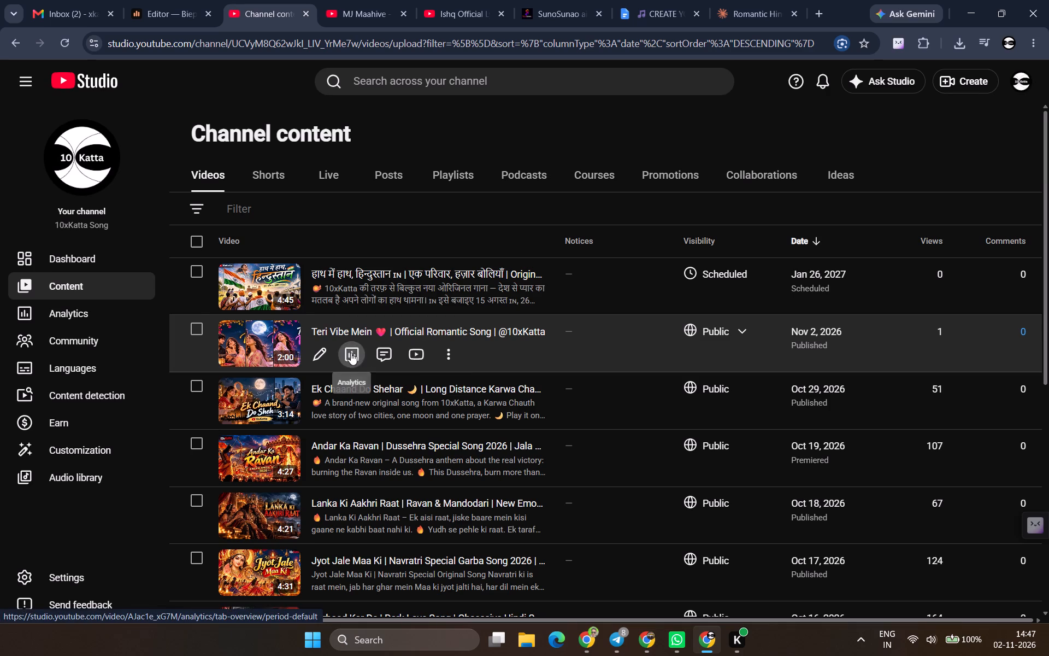
click(355, 356)
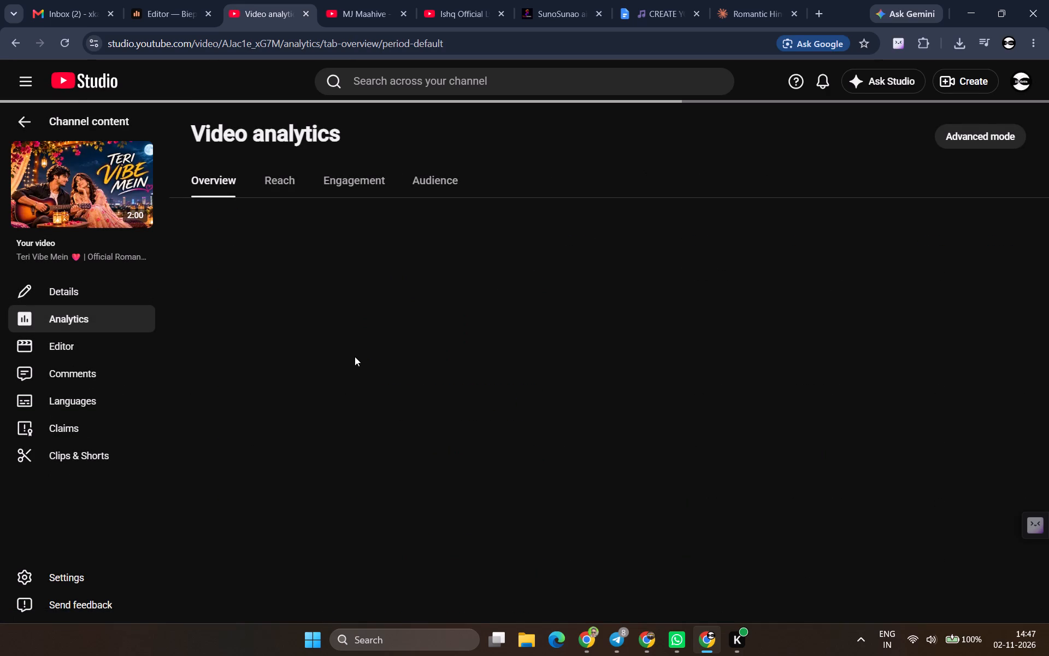
Examine the Overview, Reach, Engagement and Audience analytics of Teri Vibe Mein.
scroll(370, 356, down, 1)
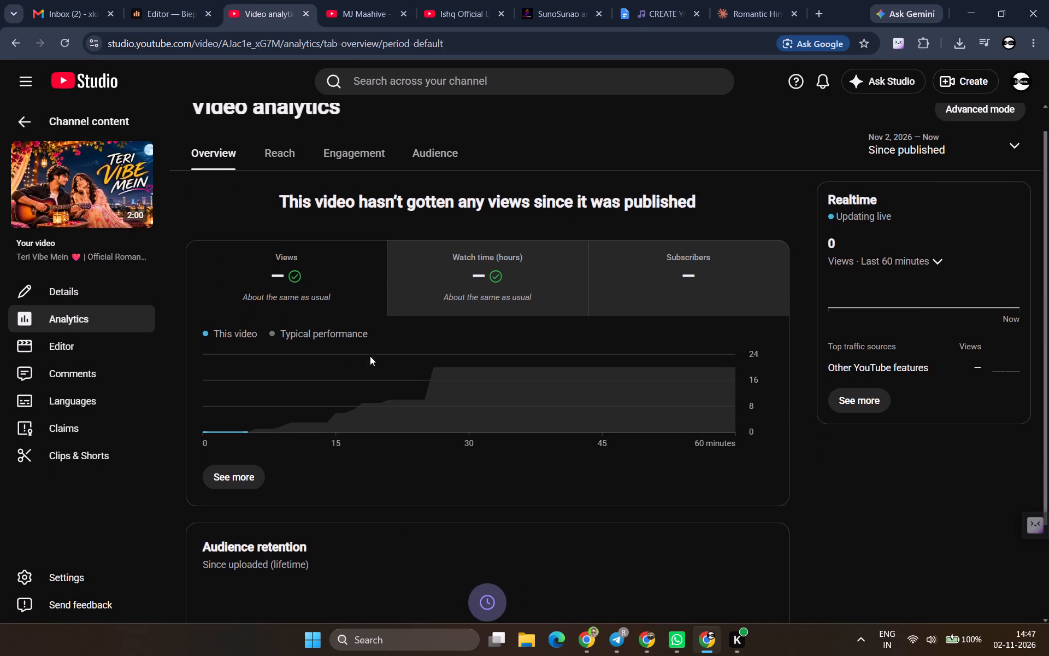
scroll(370, 356, down, 2)
scroll(370, 356, up, 1)
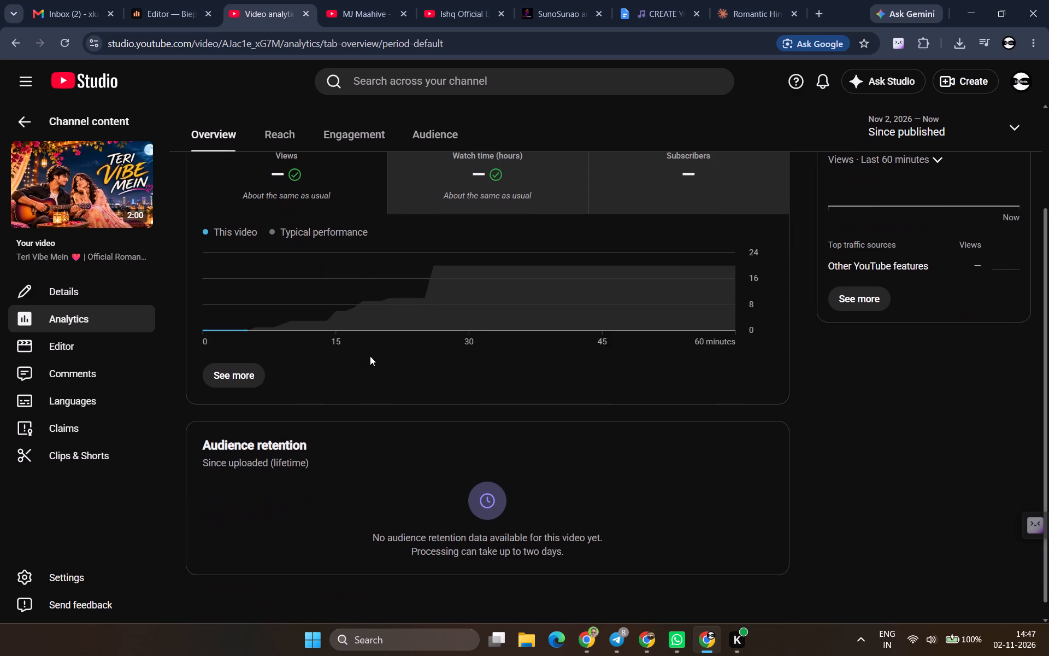
scroll(370, 356, up, 1)
click(282, 181)
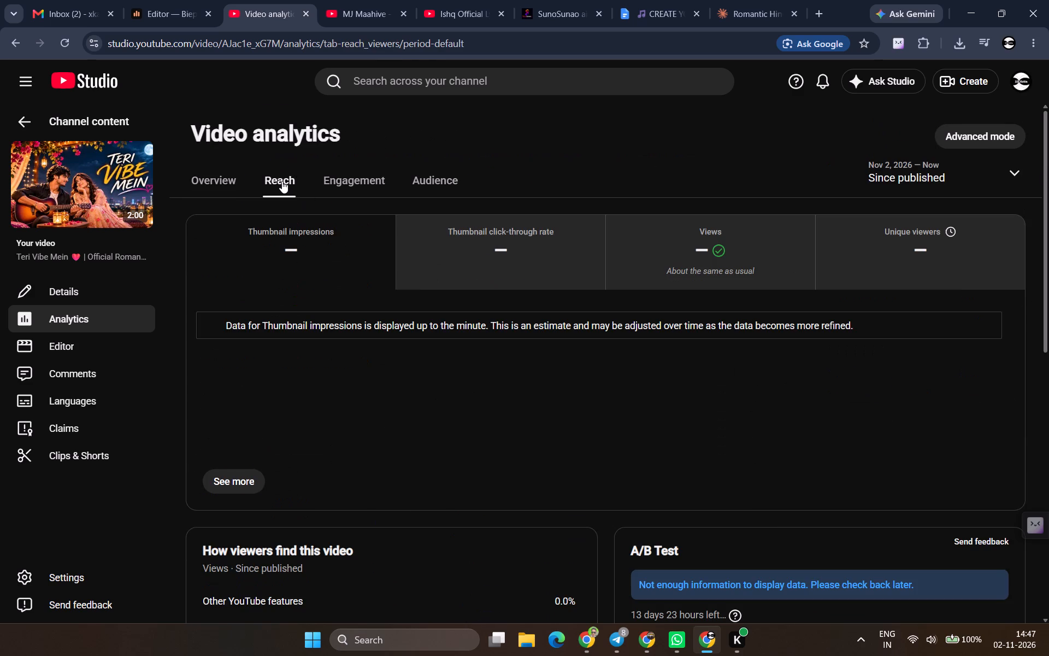
click(341, 178)
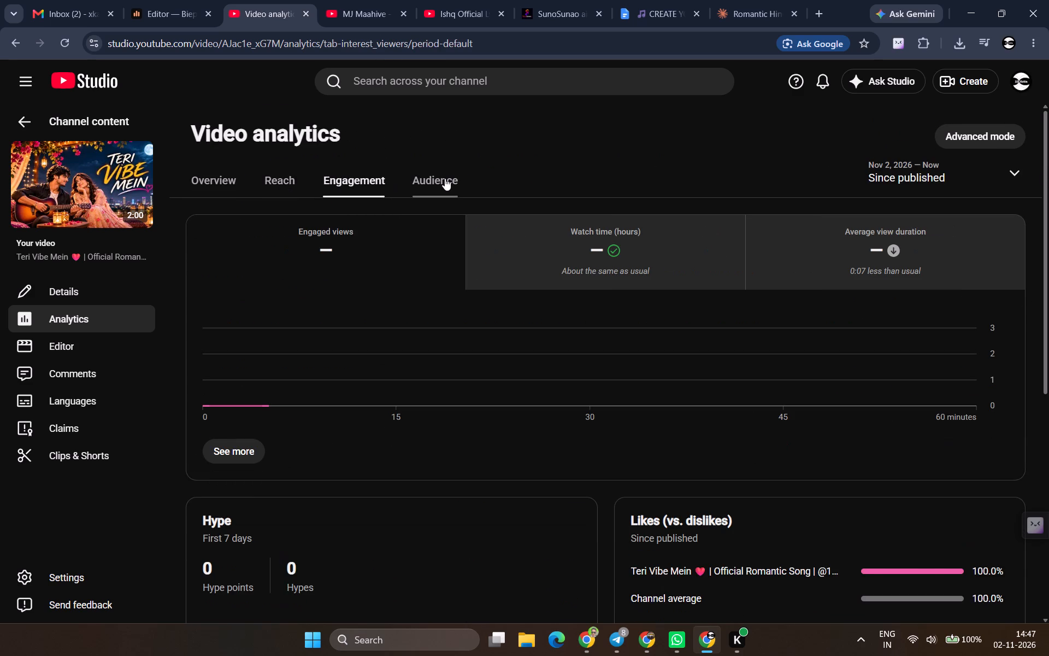
click(445, 178)
Open Teri Vibe Mein in the Studio video editor and get past its introduction page.
click(115, 348)
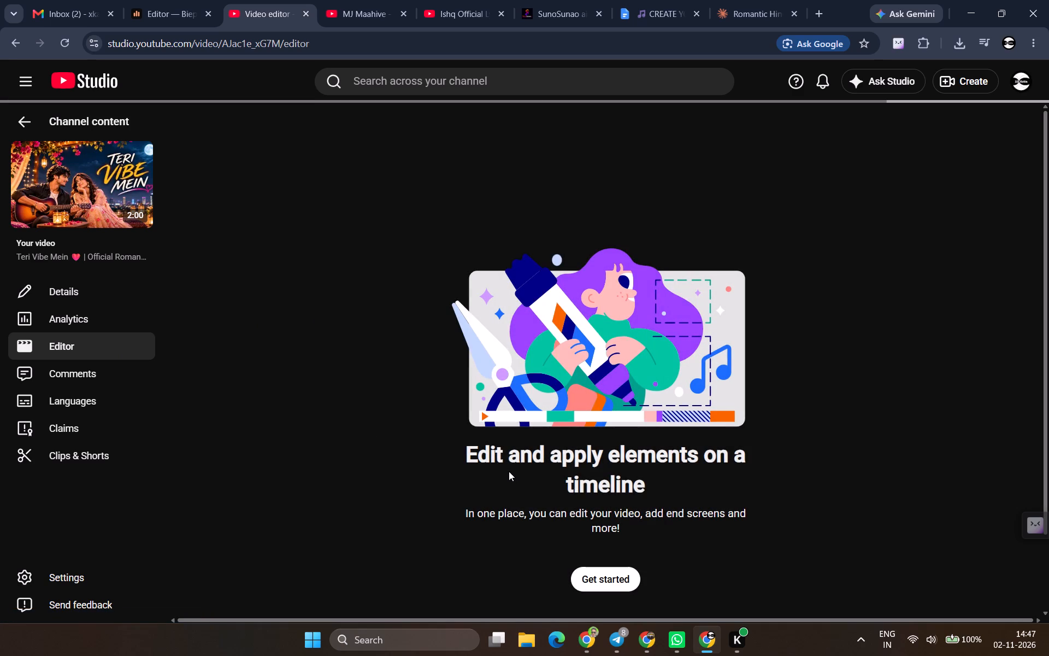
drag(506, 466, 656, 492)
click(656, 492)
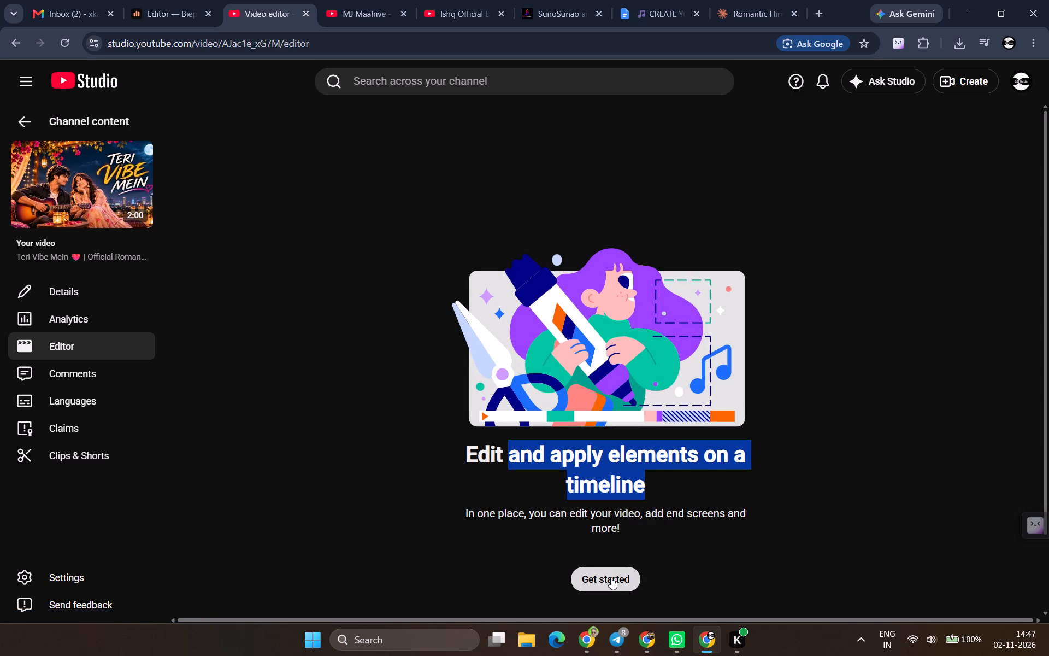
click(611, 577)
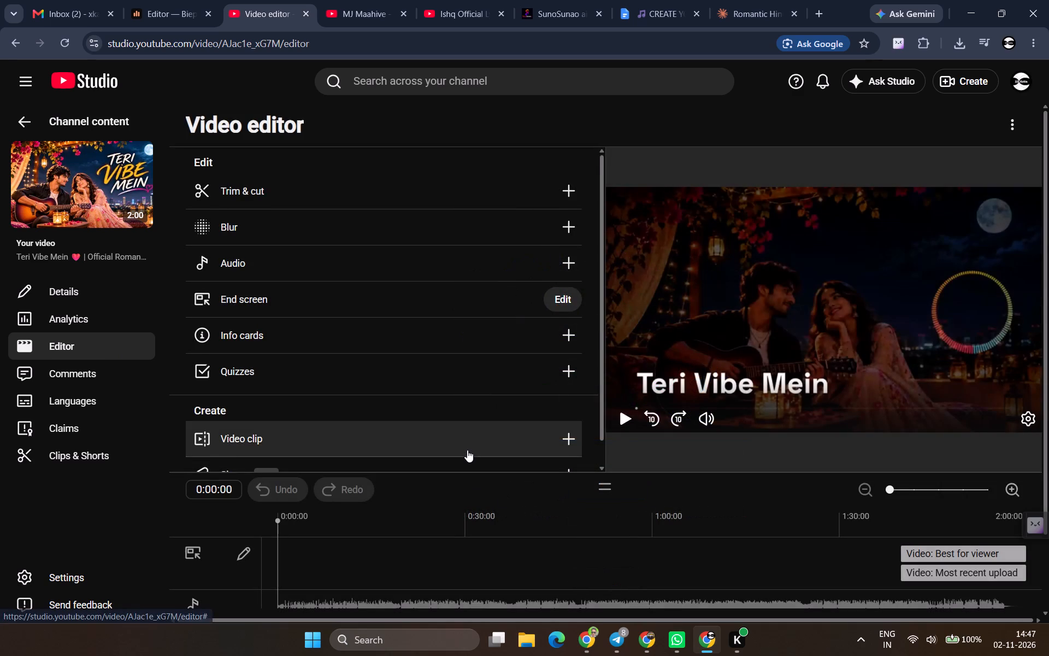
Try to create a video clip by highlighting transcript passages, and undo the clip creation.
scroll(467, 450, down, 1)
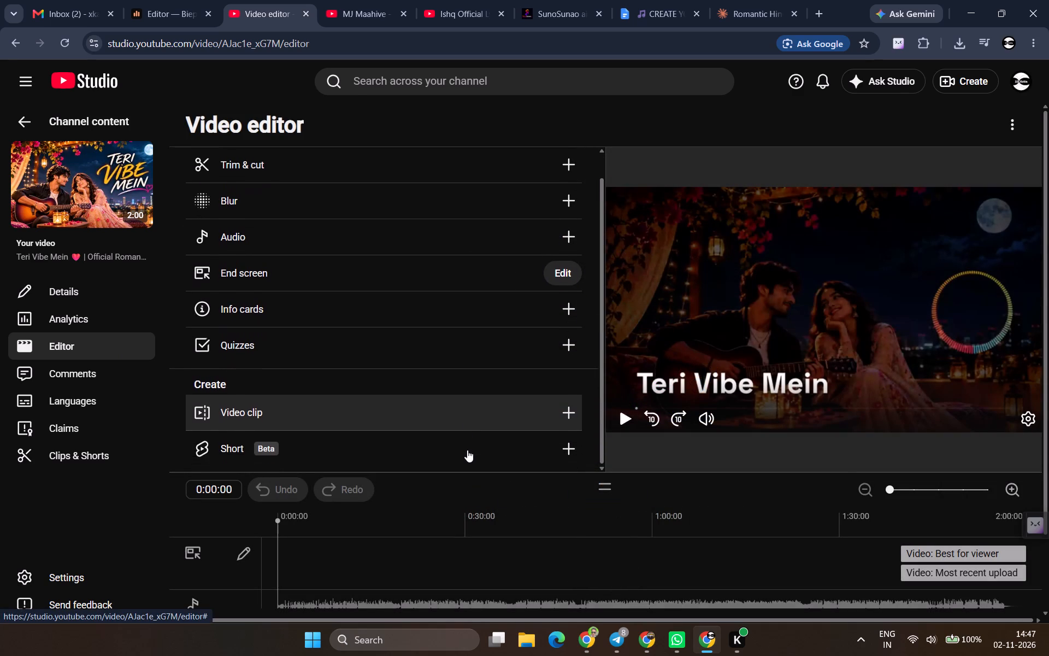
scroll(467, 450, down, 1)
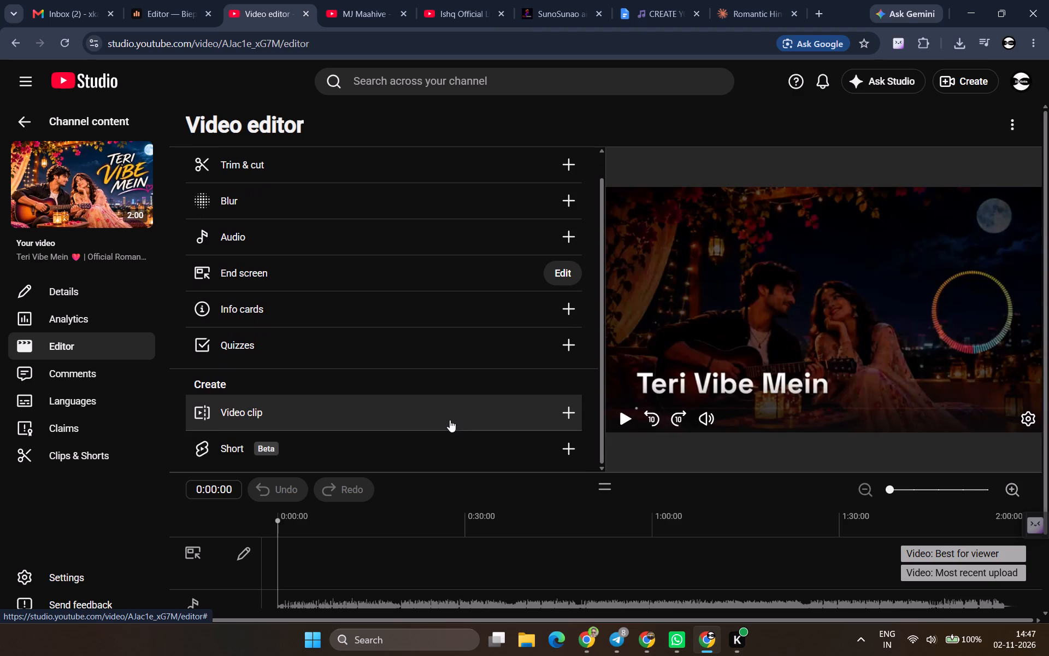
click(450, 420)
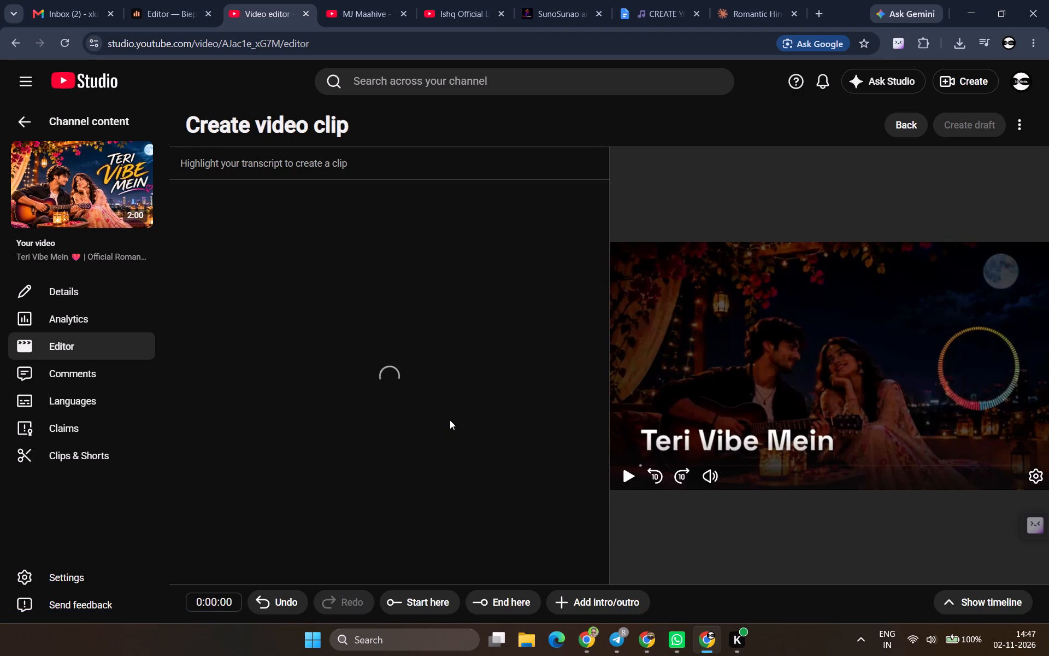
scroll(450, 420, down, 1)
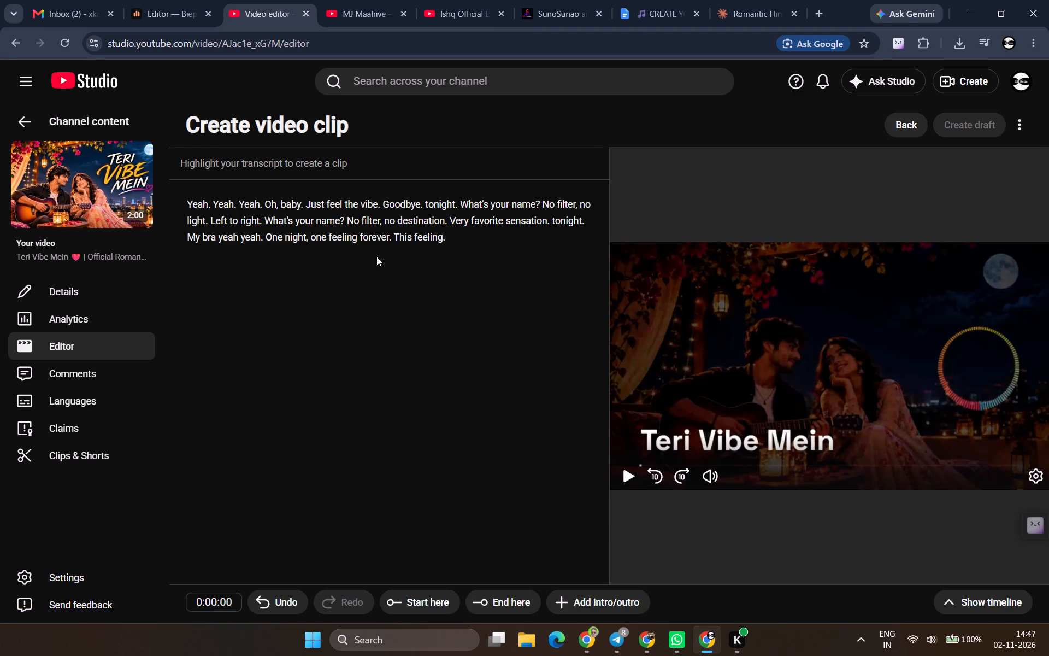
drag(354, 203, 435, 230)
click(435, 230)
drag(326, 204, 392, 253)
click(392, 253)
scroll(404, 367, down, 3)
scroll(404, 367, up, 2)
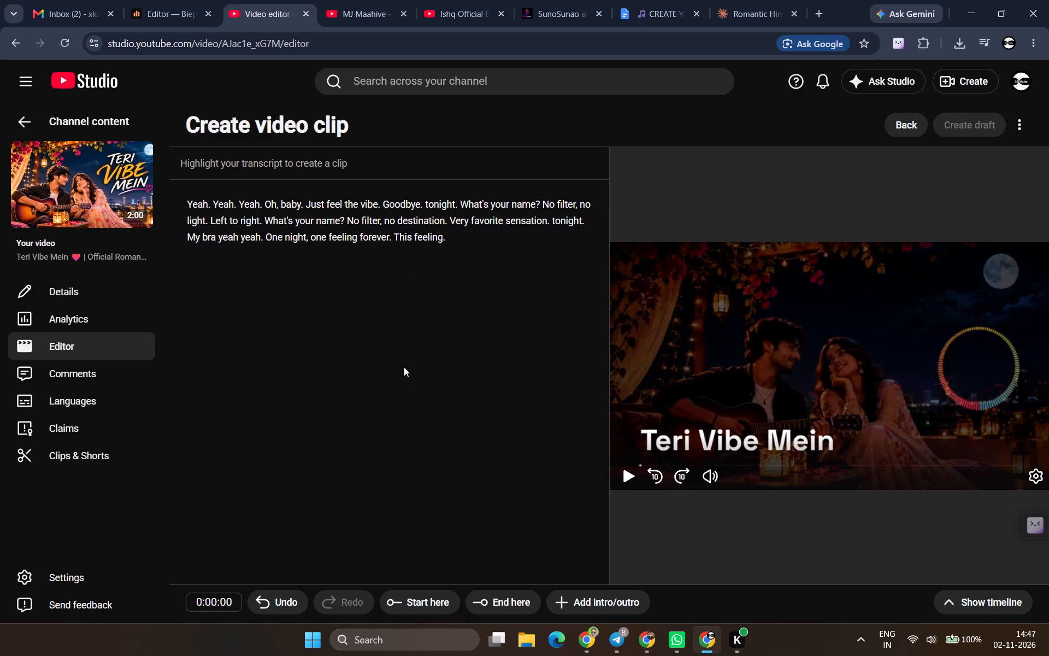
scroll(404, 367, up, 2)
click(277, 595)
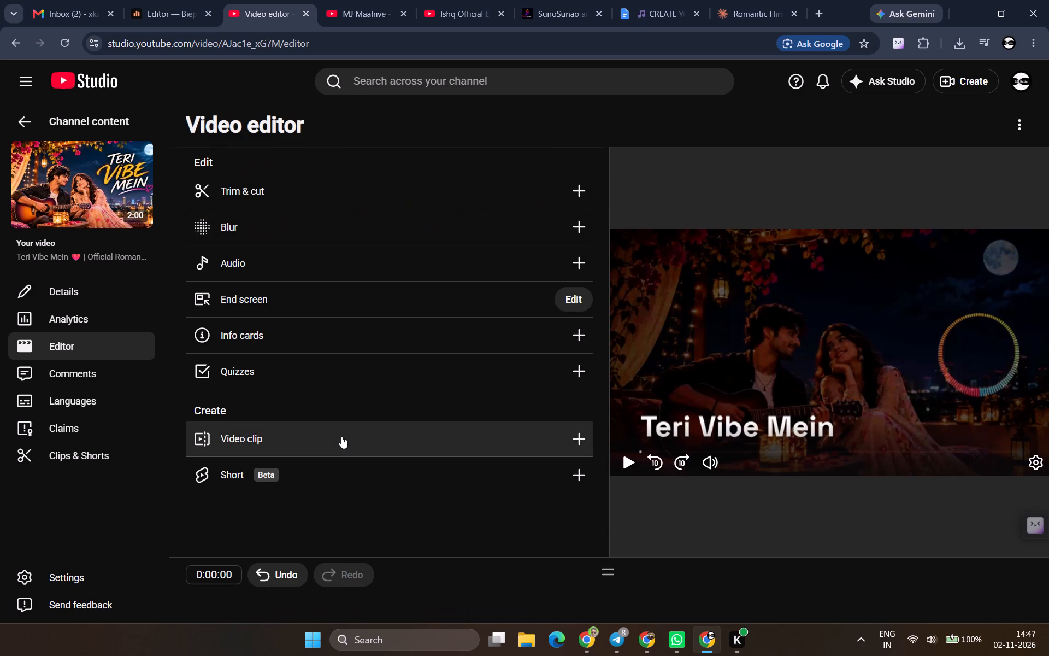
Start a Short from Teri Vibe Mein and confirm the entire transcript as its selection.
click(315, 481)
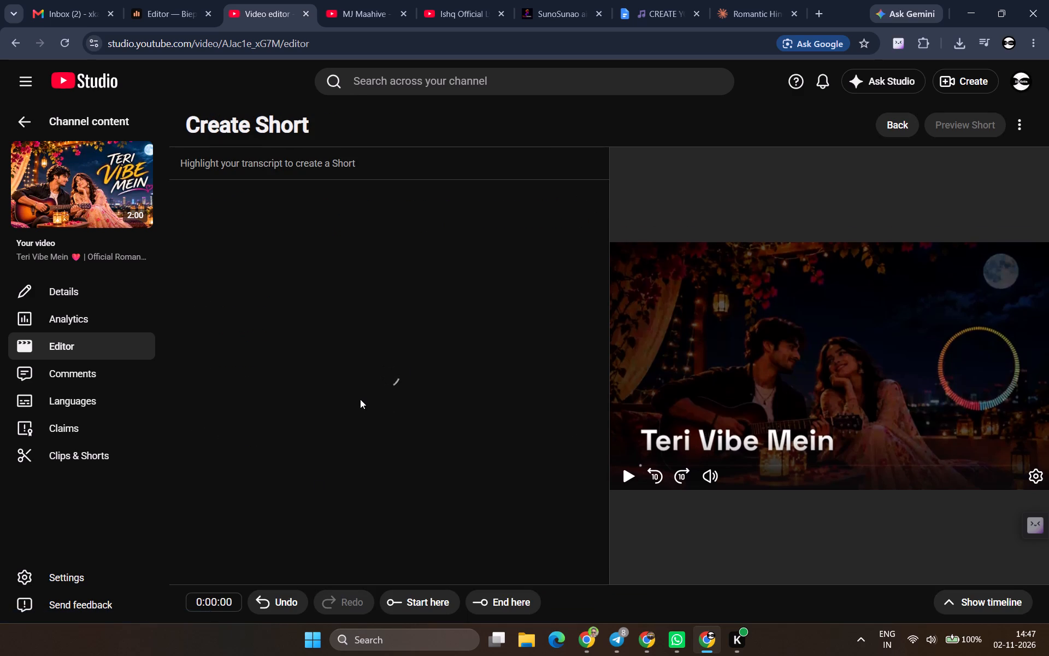
drag(269, 182, 399, 244)
click(399, 244)
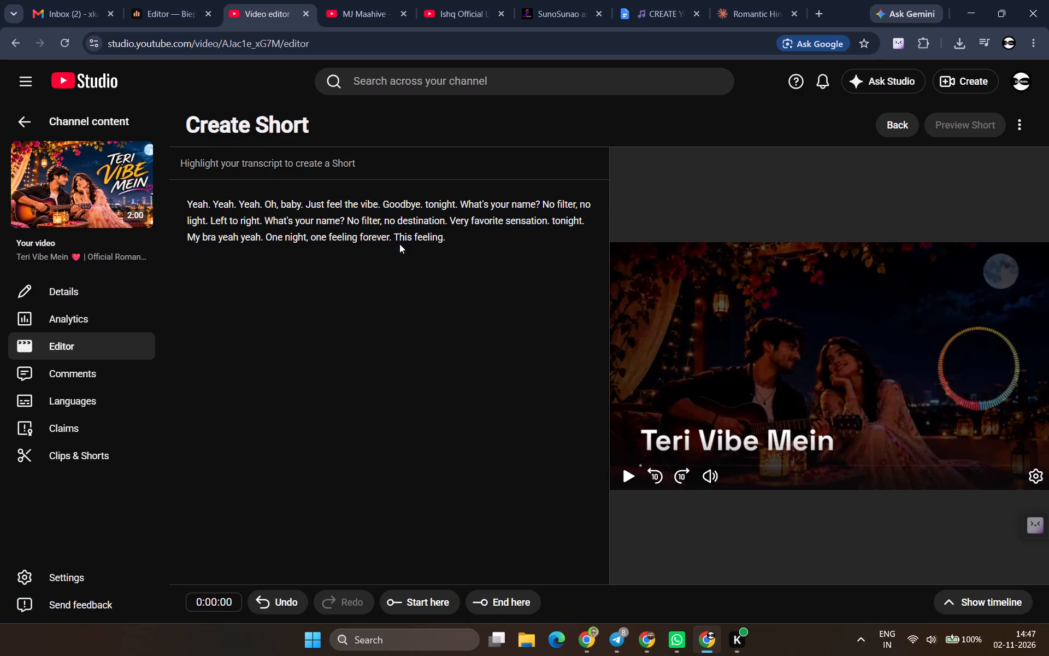
drag(363, 217, 402, 241)
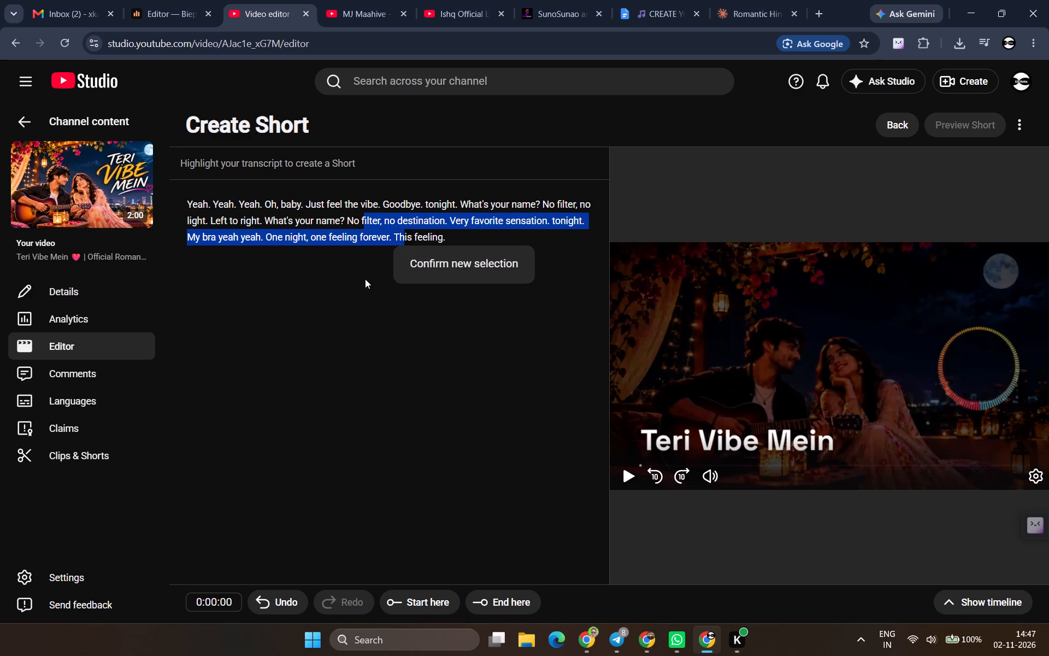
click(365, 279)
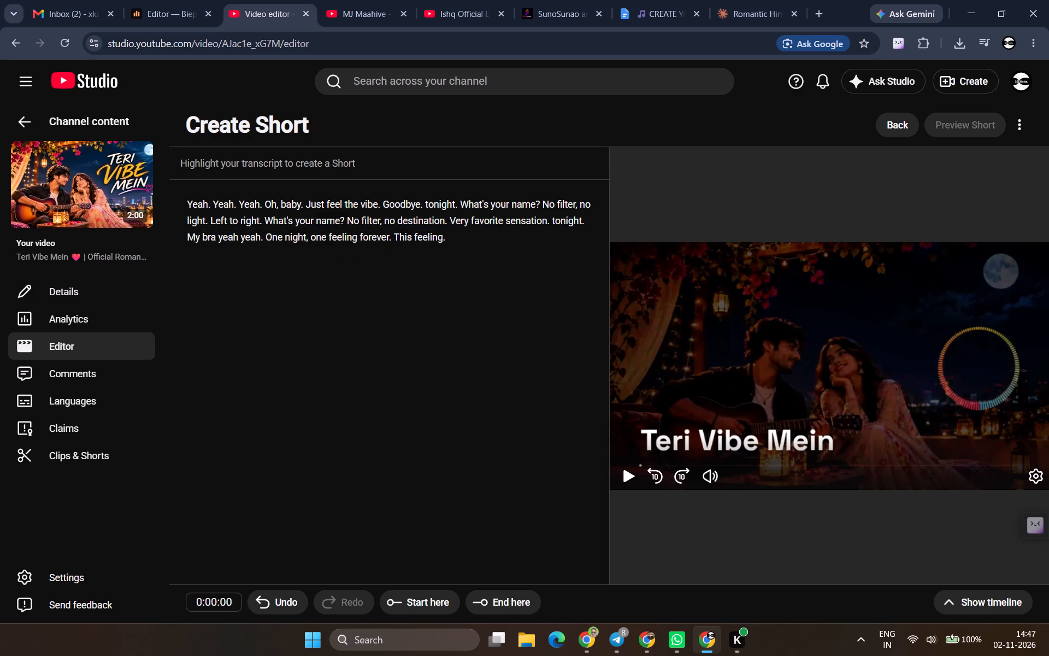
drag(345, 221, 435, 219)
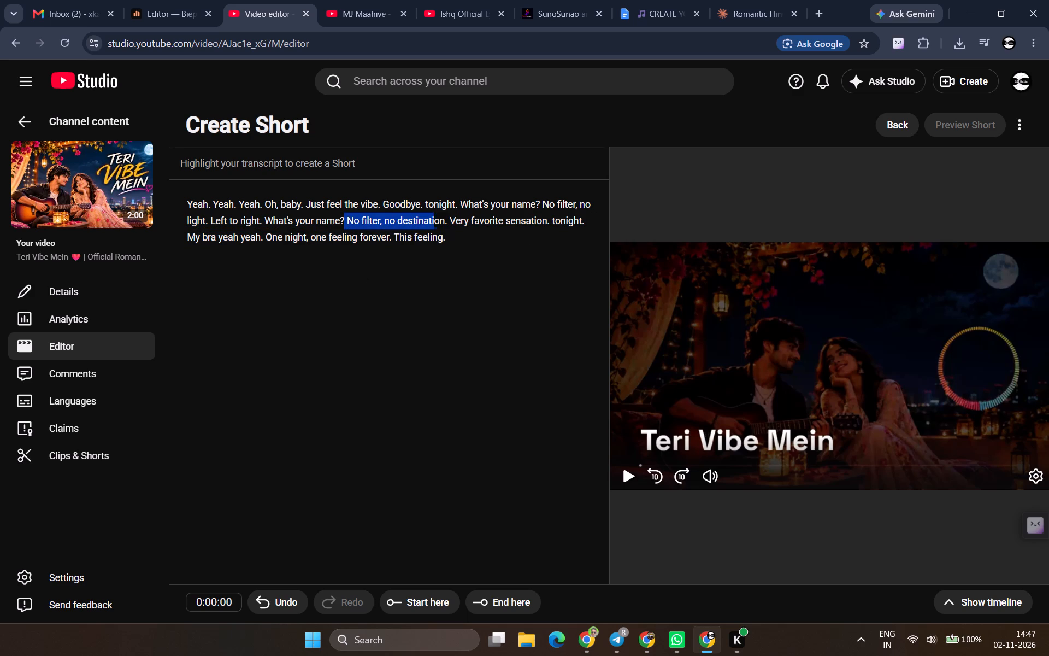
drag(435, 219, 390, 239)
click(390, 239)
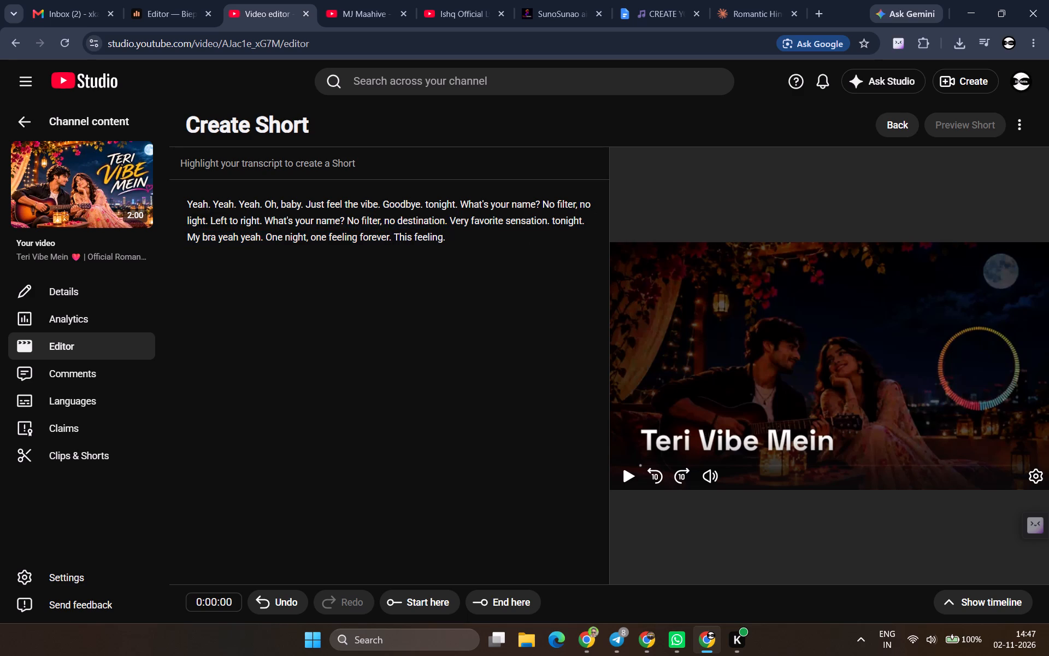
drag(186, 208, 456, 241)
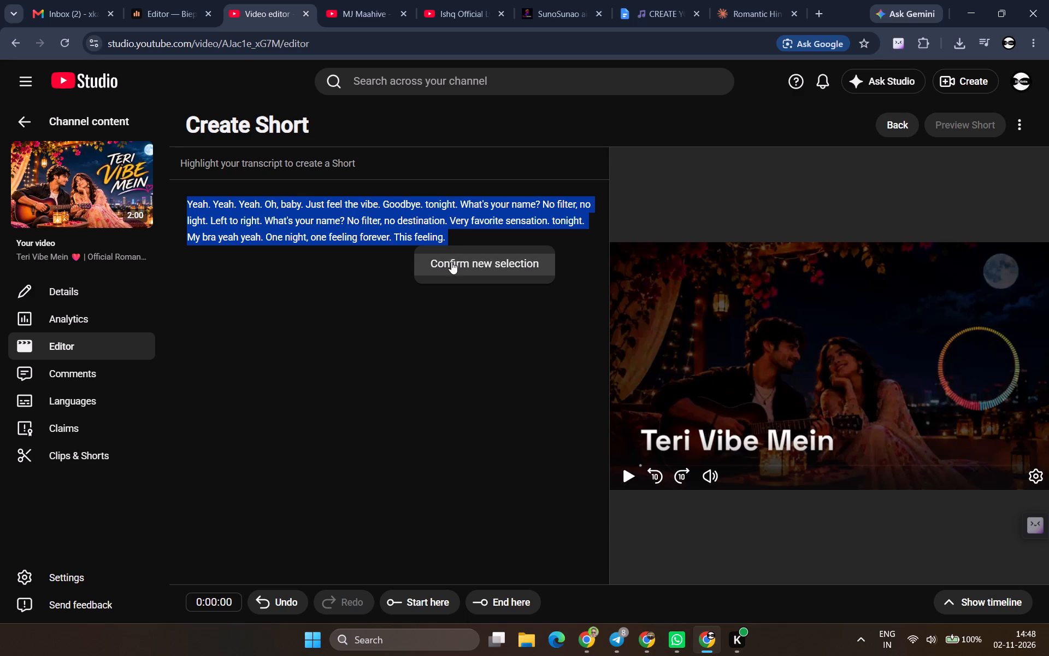
click(451, 262)
click(452, 298)
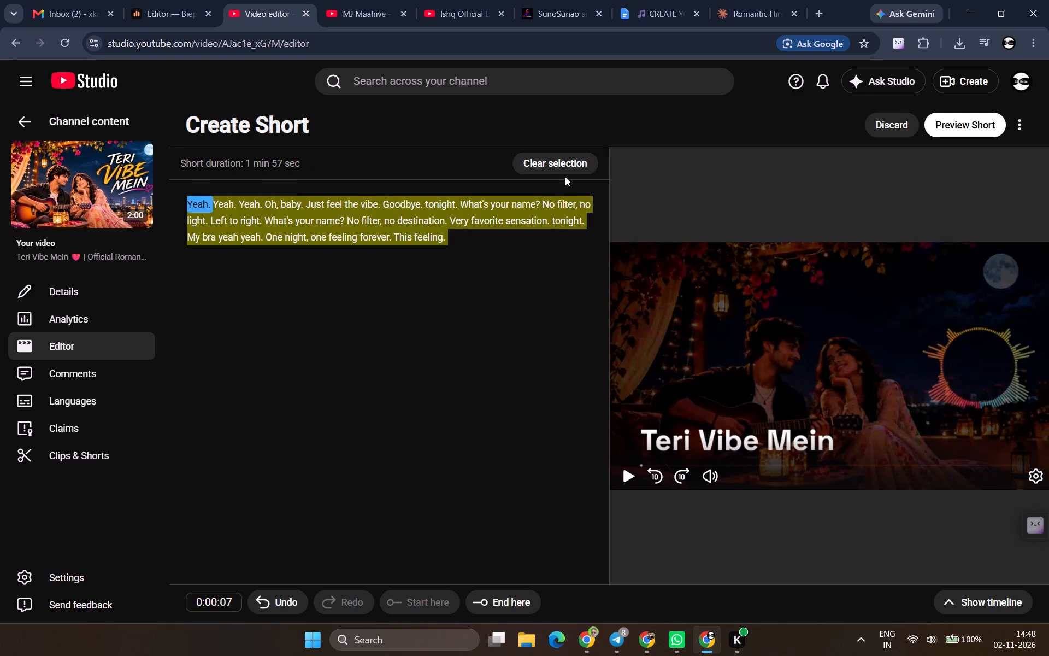
Preview the Short made from the full transcript and close the preview without creating a draft.
click(971, 131)
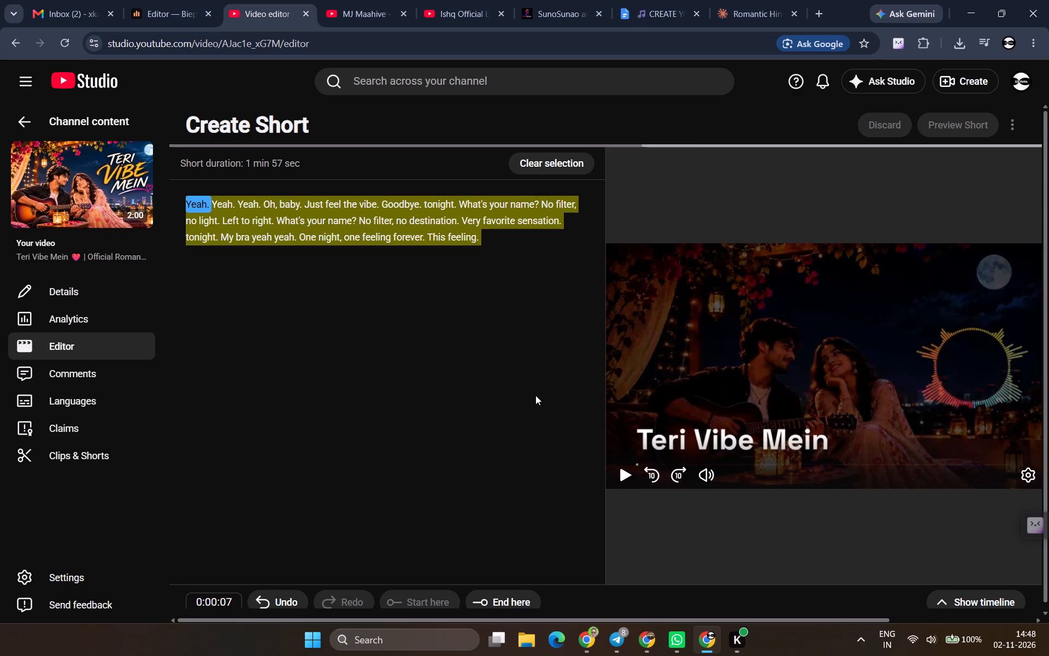
scroll(535, 395, down, 2)
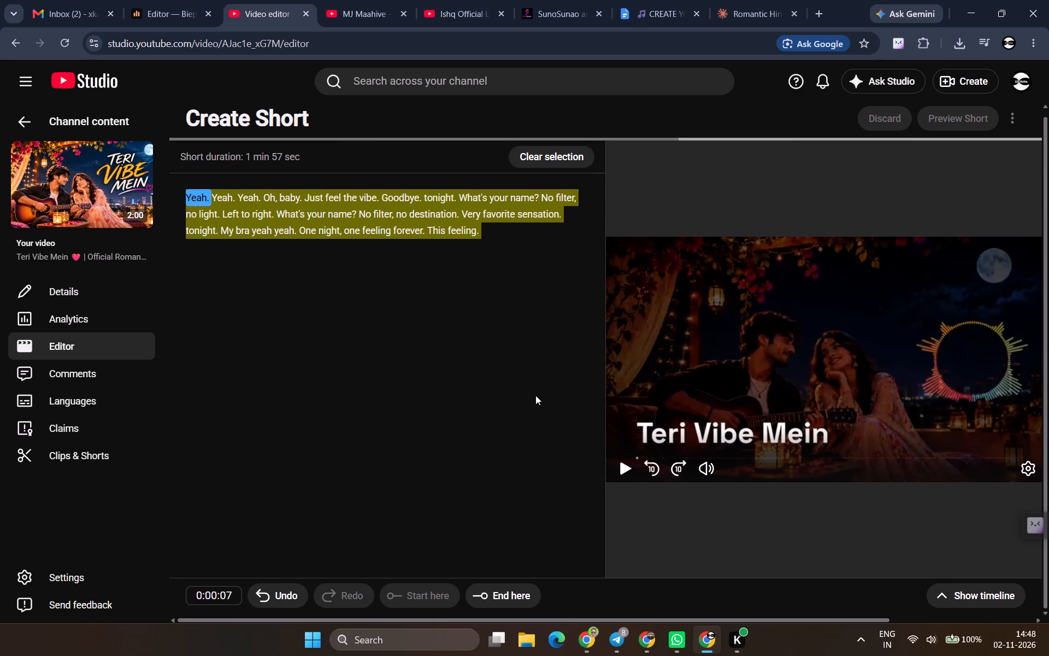
click(986, 513)
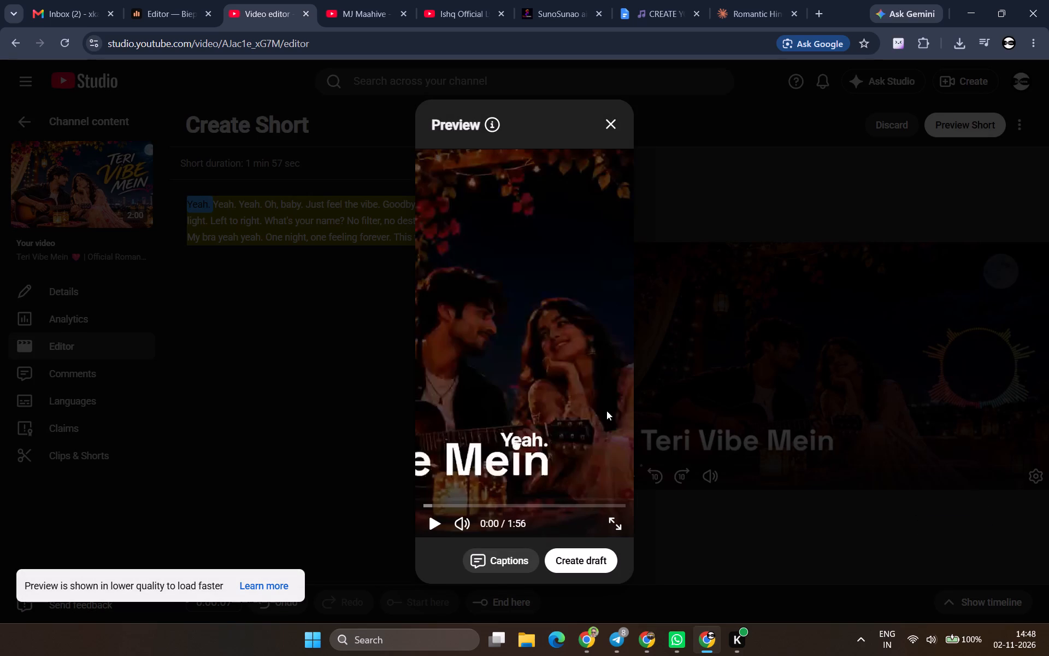
click(620, 120)
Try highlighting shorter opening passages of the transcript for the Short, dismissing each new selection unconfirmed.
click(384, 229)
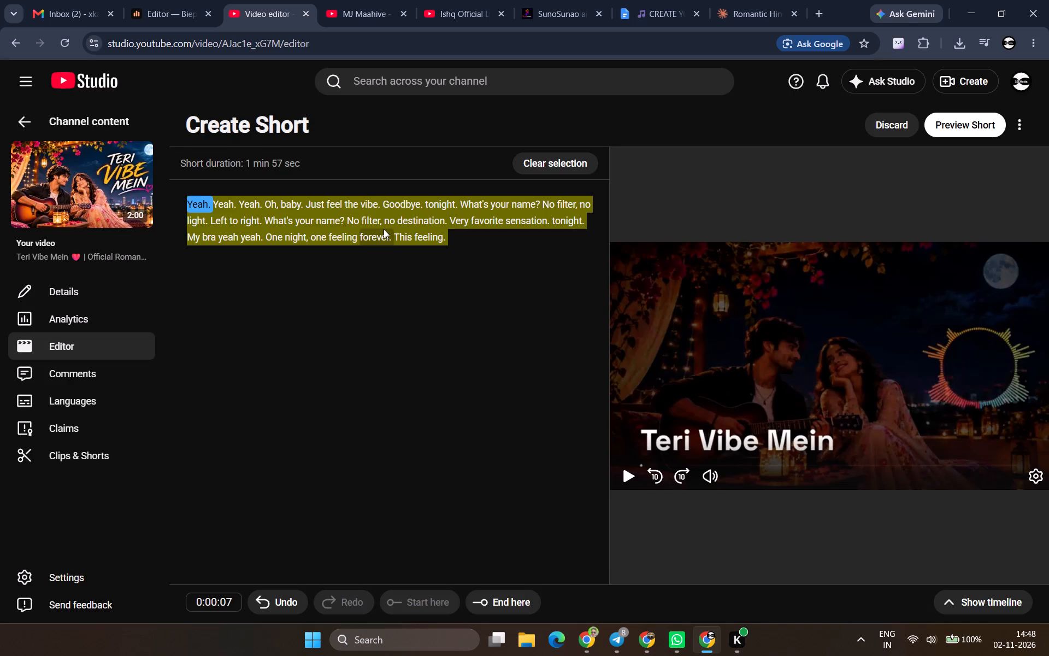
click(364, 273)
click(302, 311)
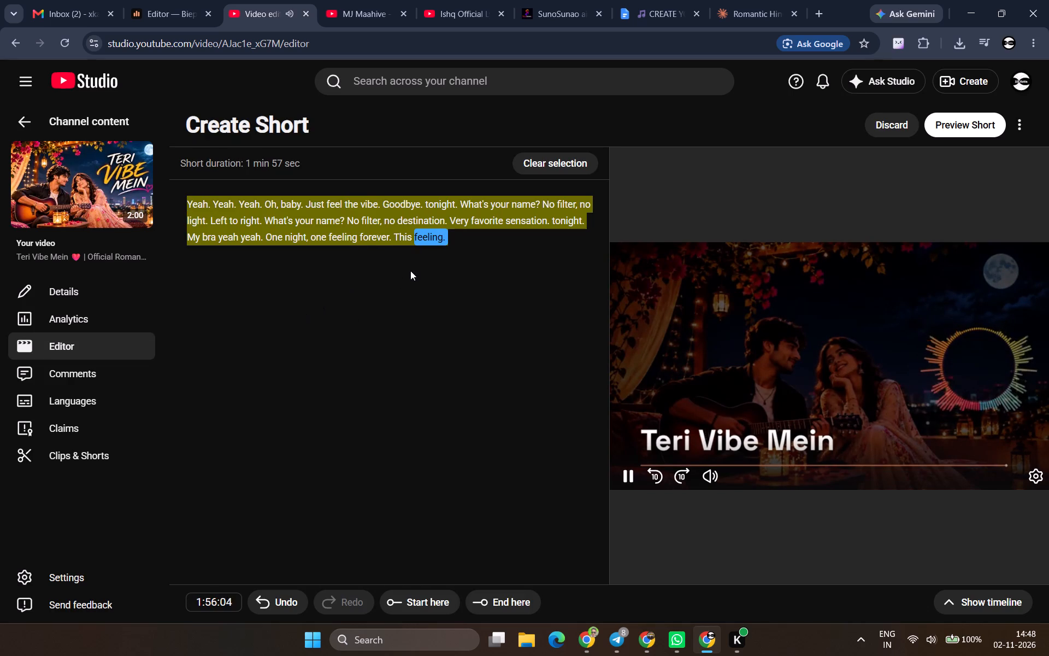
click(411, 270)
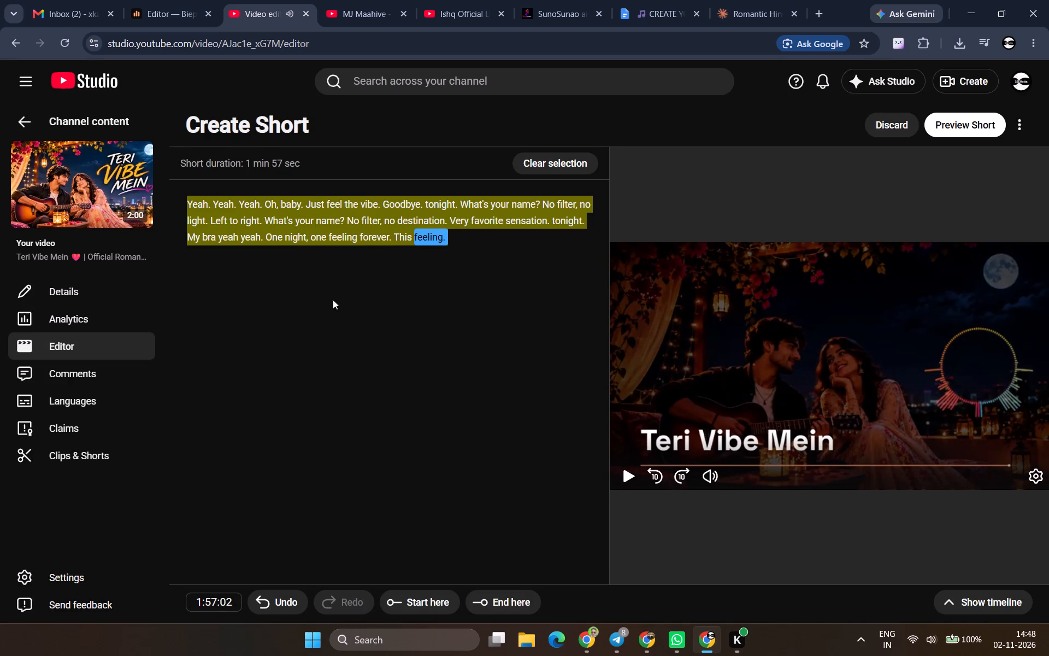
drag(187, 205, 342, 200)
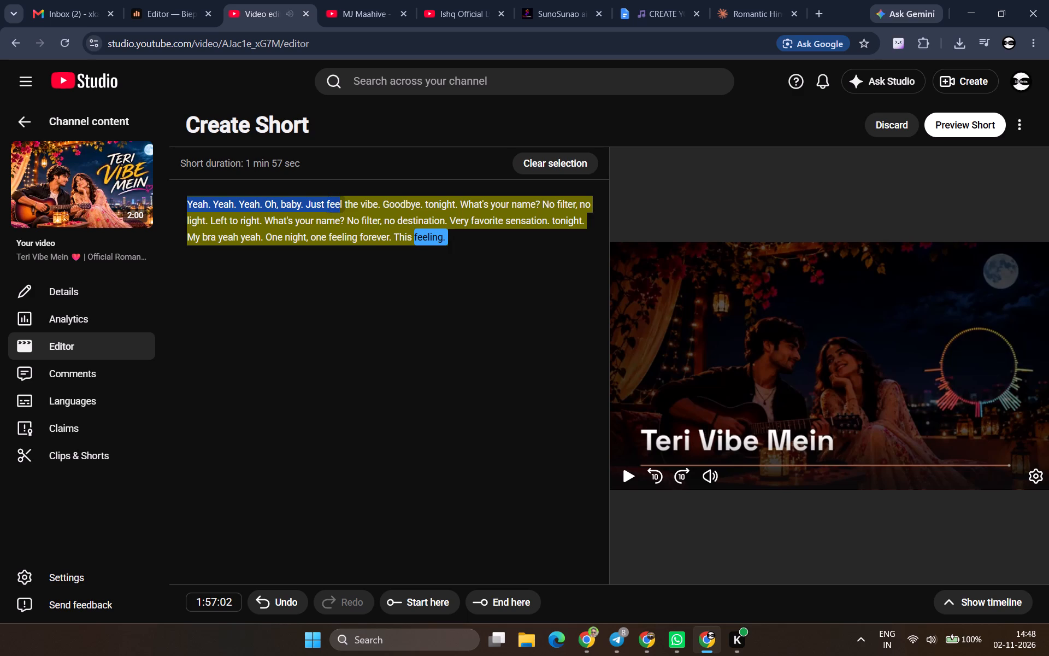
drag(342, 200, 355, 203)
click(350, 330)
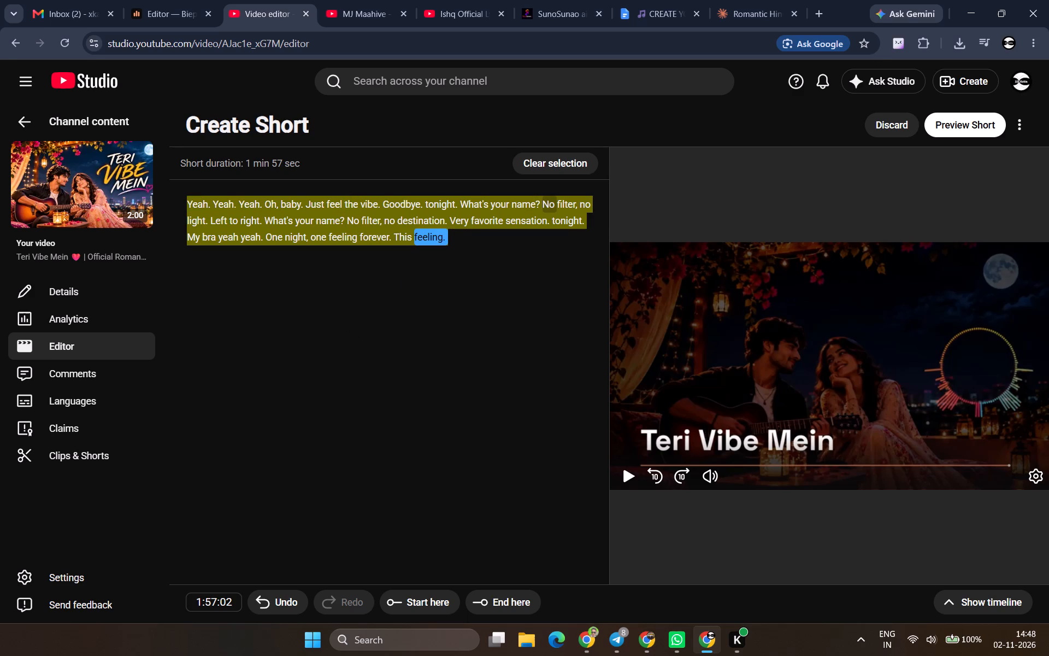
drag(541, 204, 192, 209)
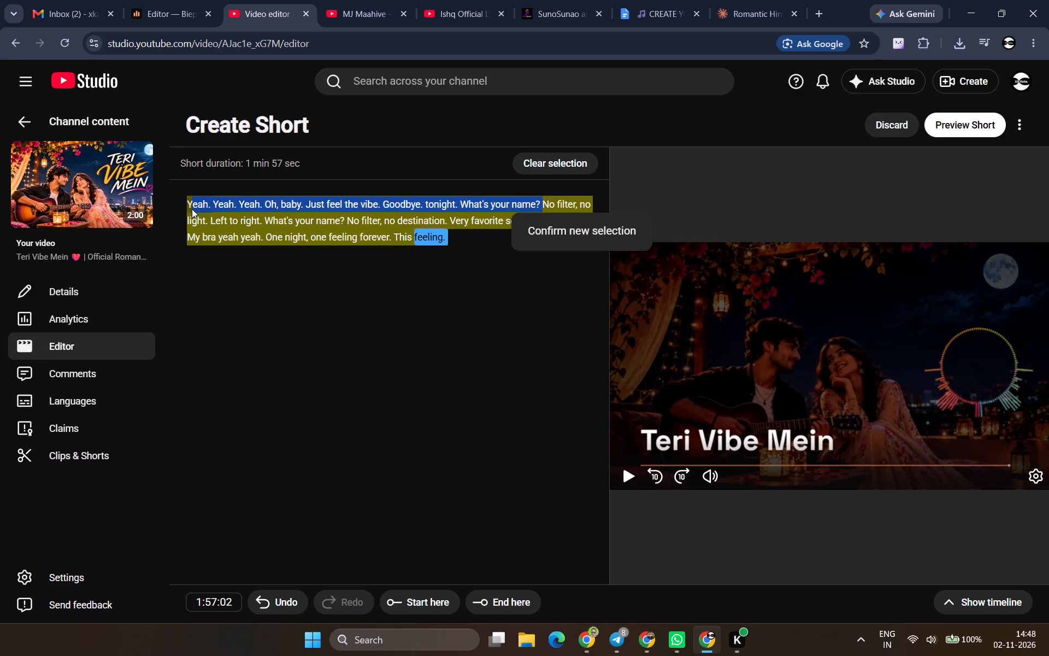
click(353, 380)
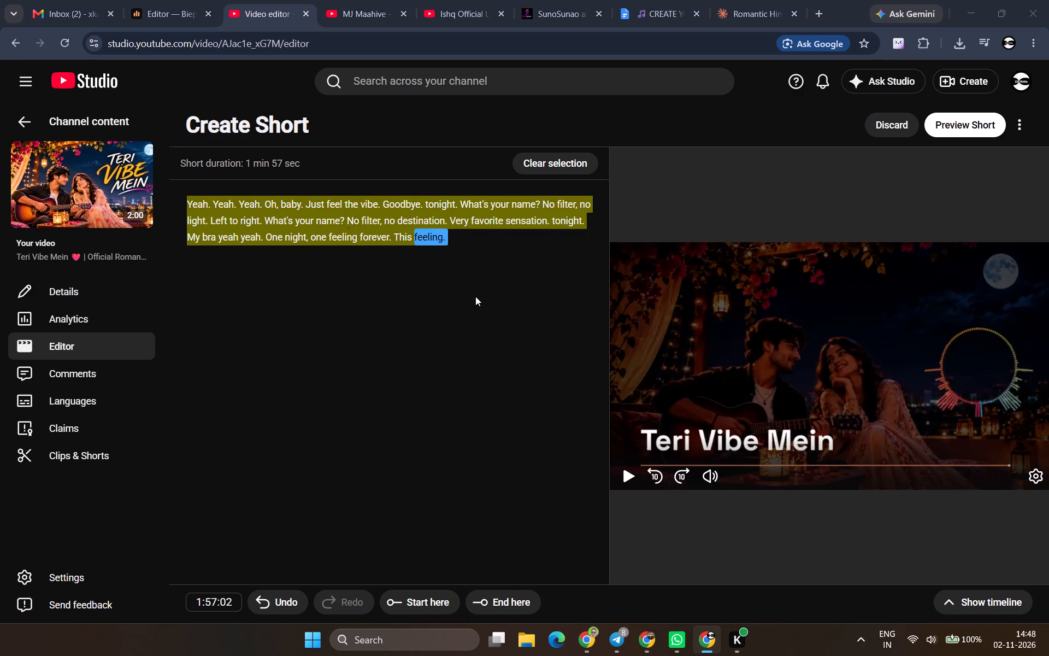
Switch to the other profile's YouTube window and look over the Sakhiyan2.0 video page.
click(488, 324)
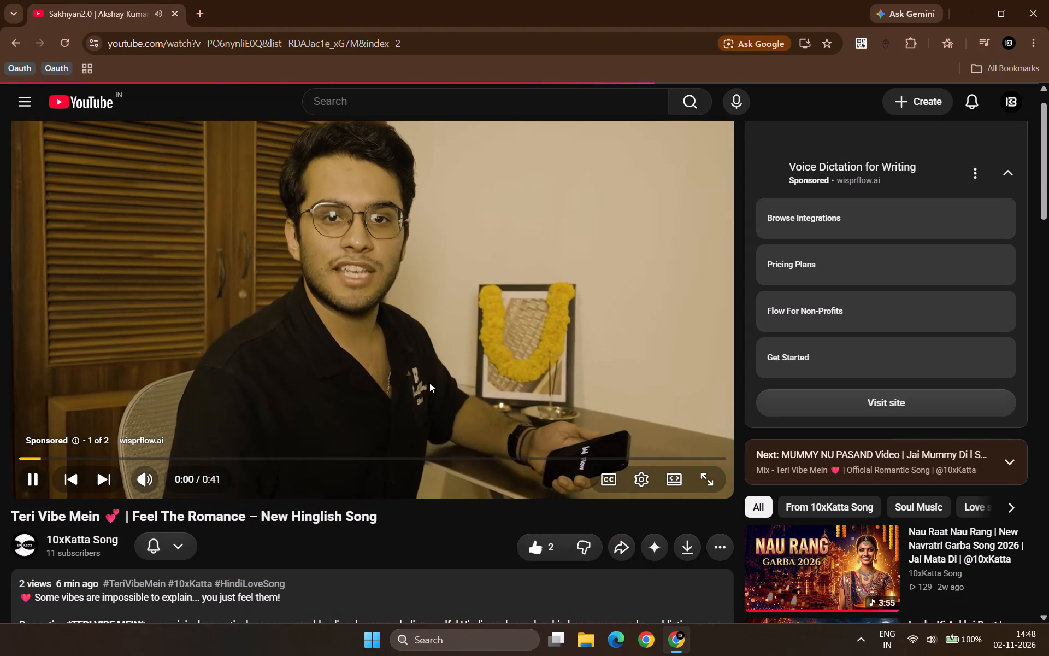
scroll(850, 443, down, 1)
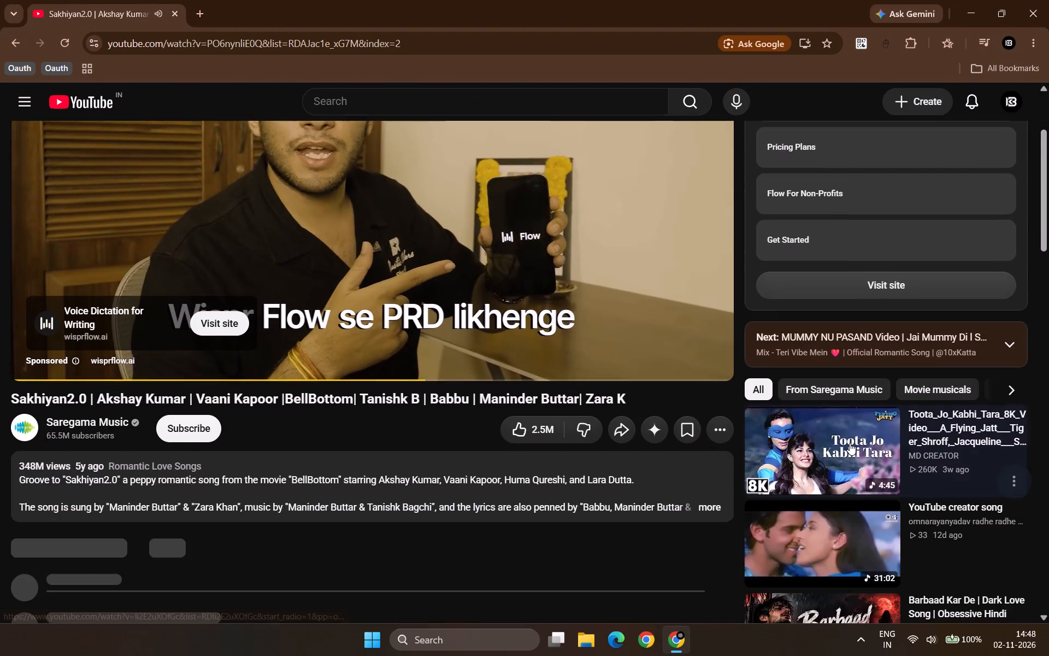
scroll(850, 443, down, 2)
scroll(611, 452, up, 6)
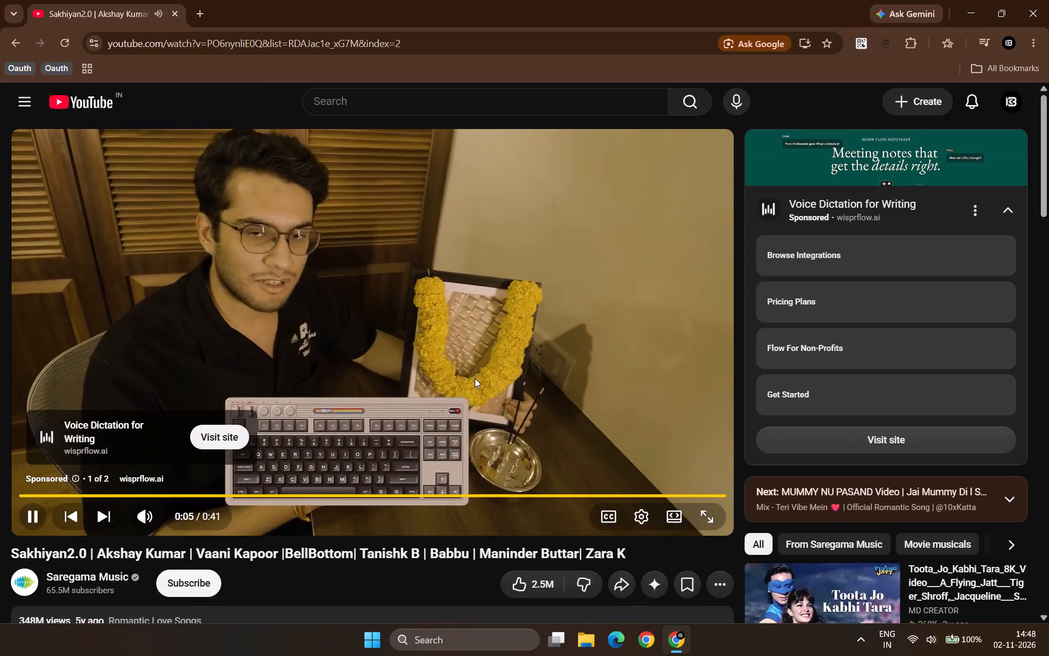
Pause the Sakhiyan2.0 page's video, switch to a third browser profile, and open Teri Vibe Mein from the YouTube home feed.
click(475, 378)
click(1012, 34)
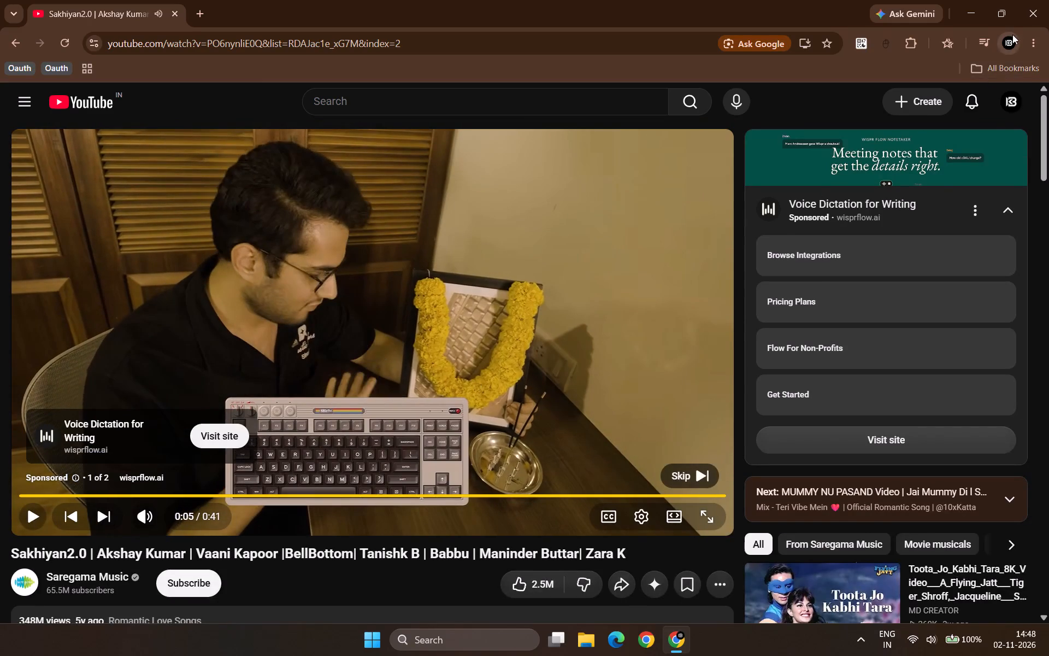
click(836, 339)
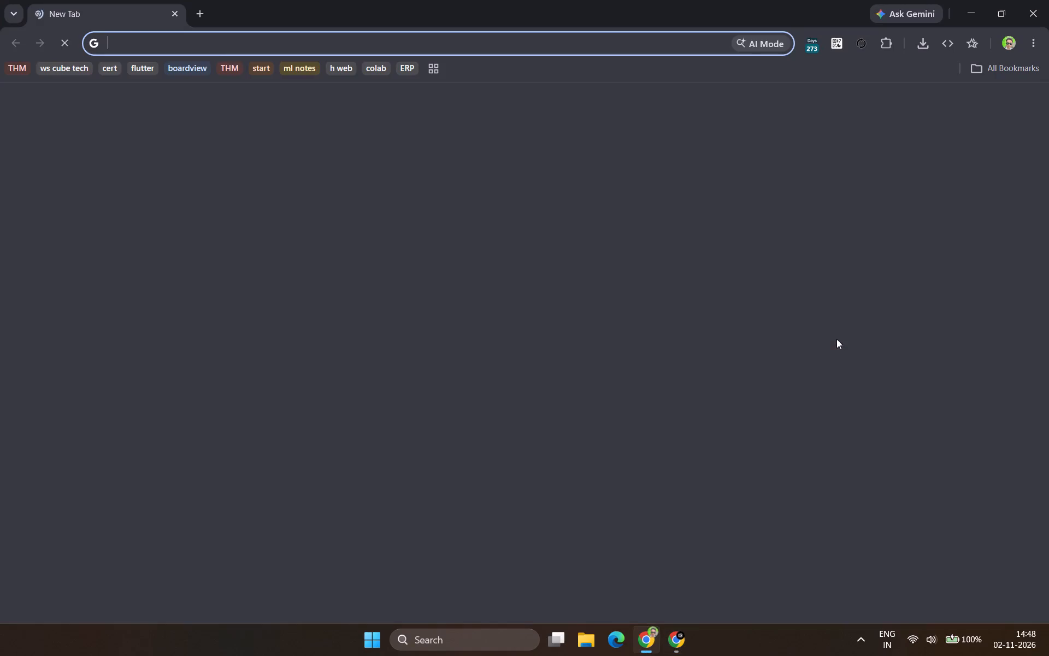
text(yt)
key(Return)
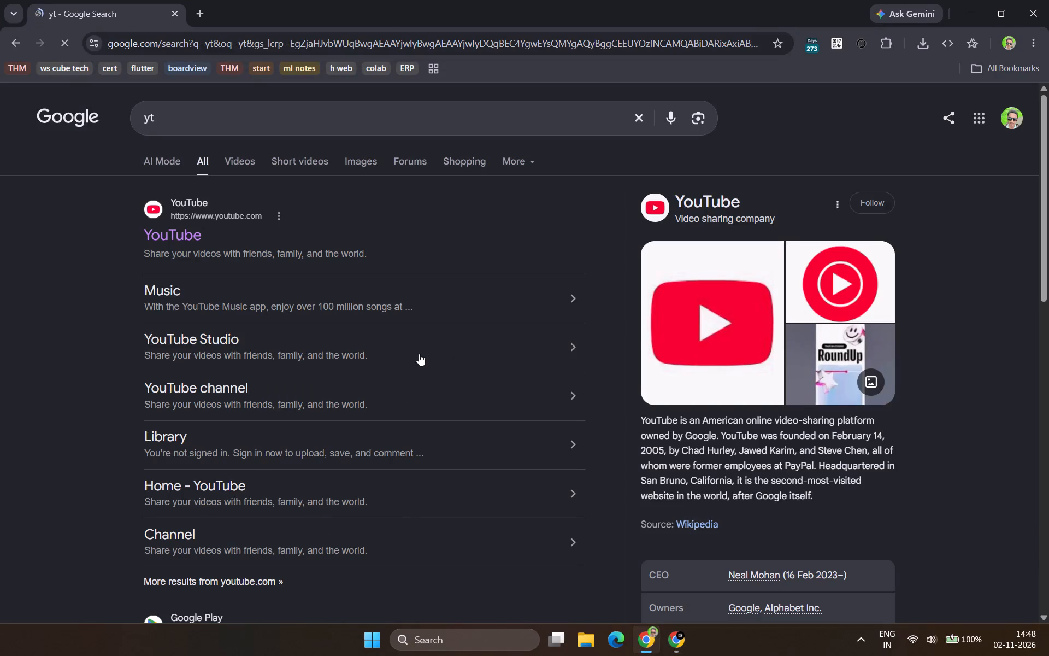
click(167, 226)
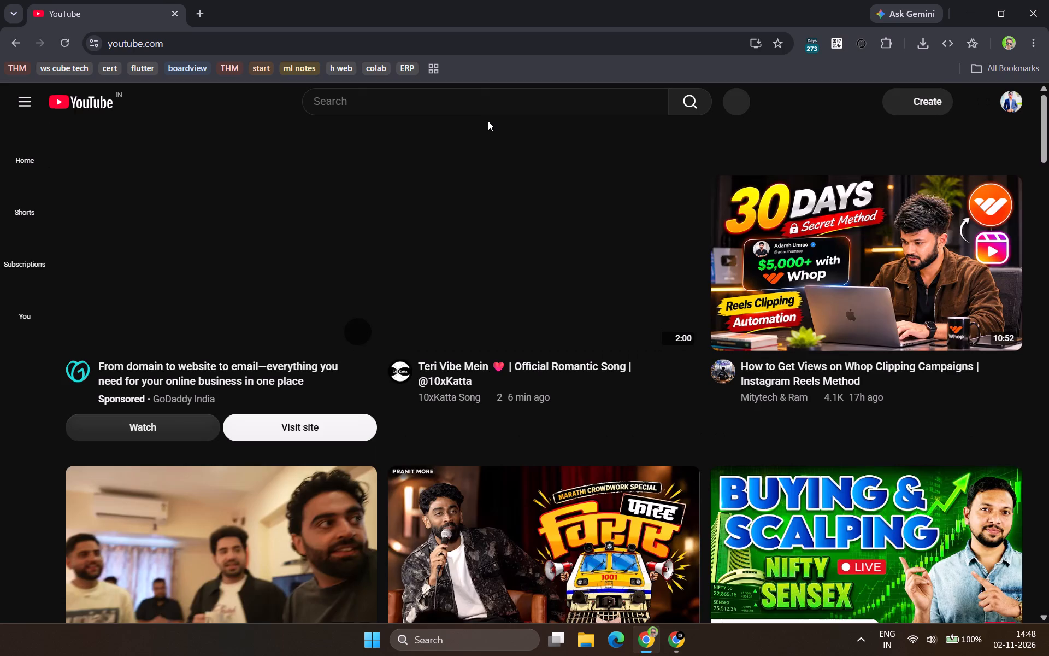
click(498, 290)
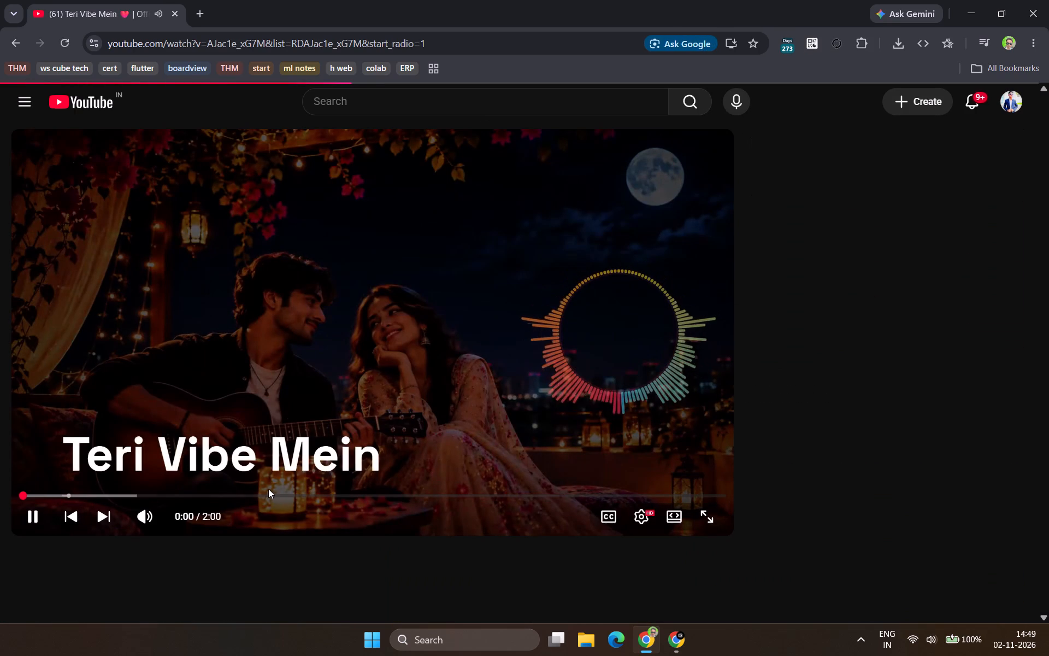
Like Teri Vibe Mein from this profile, expand its description, and look over the full text and chapter list.
scroll(223, 553, down, 1)
click(303, 548)
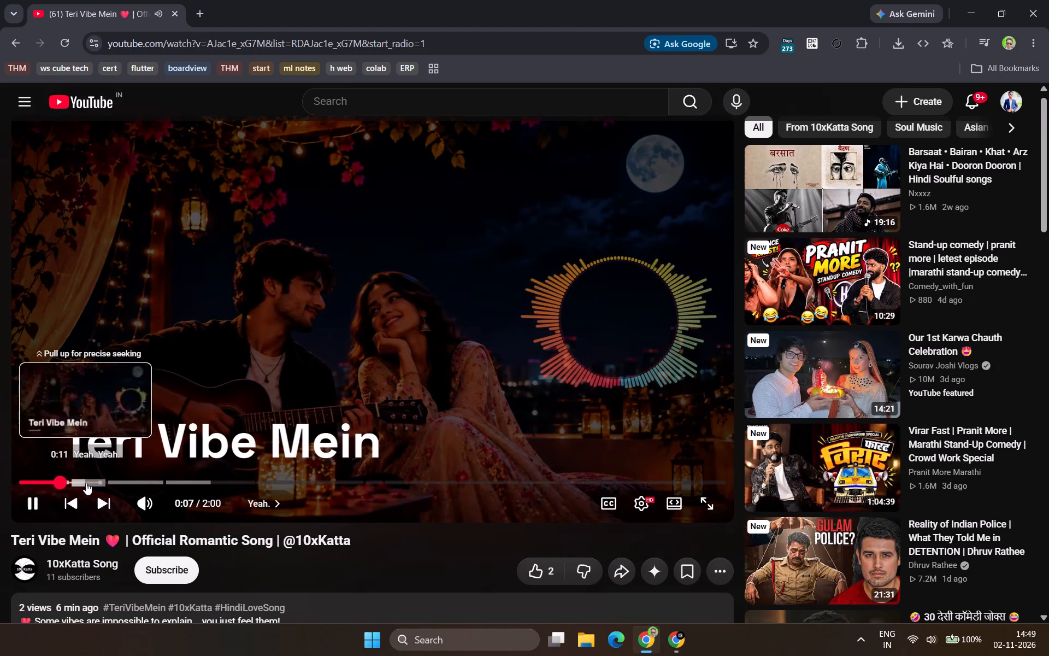
scroll(359, 541, down, 1)
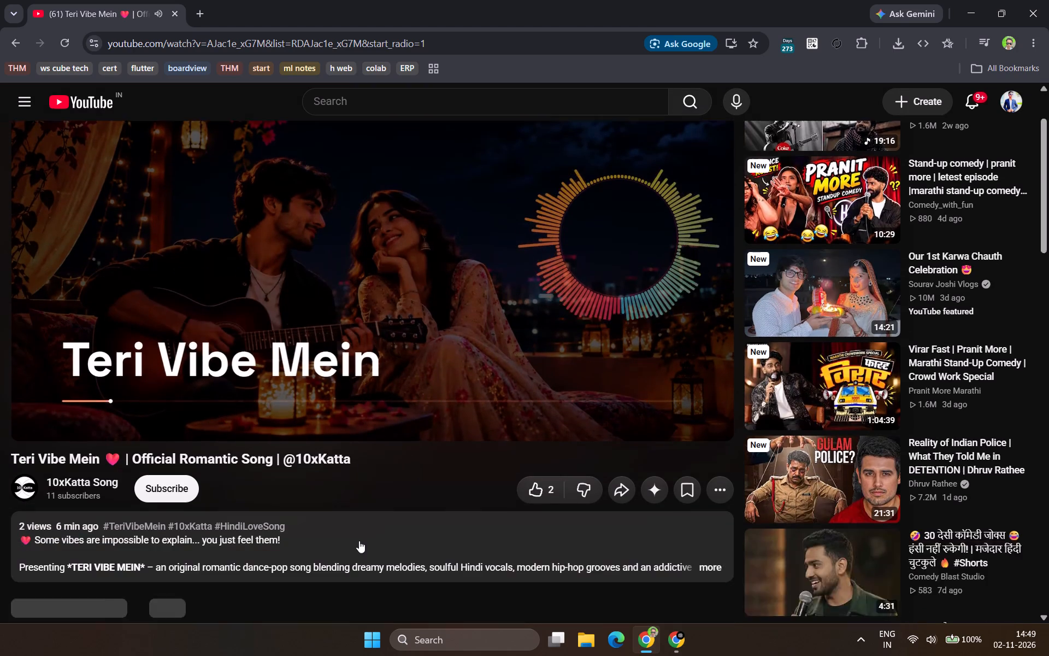
scroll(359, 541, down, 2)
scroll(359, 541, up, 1)
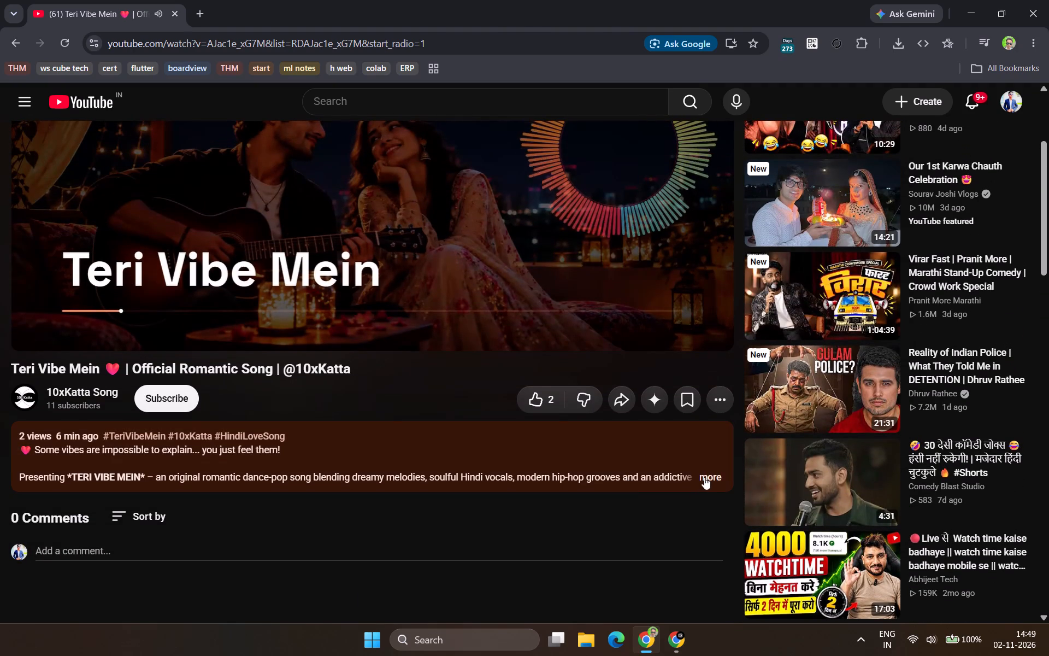
click(709, 475)
click(532, 396)
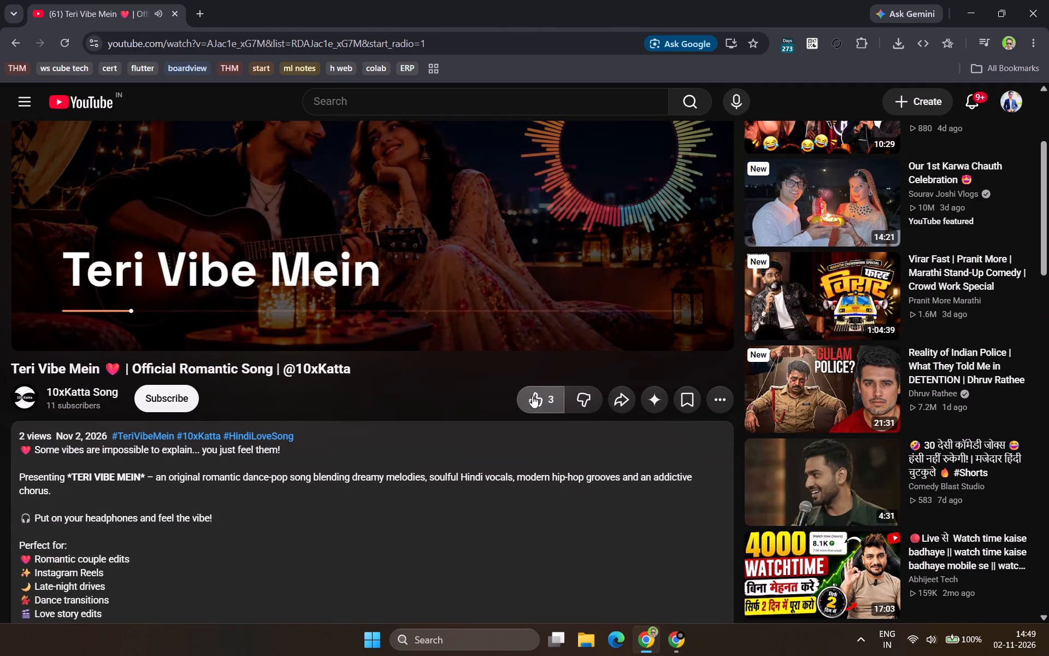
scroll(478, 460, down, 5)
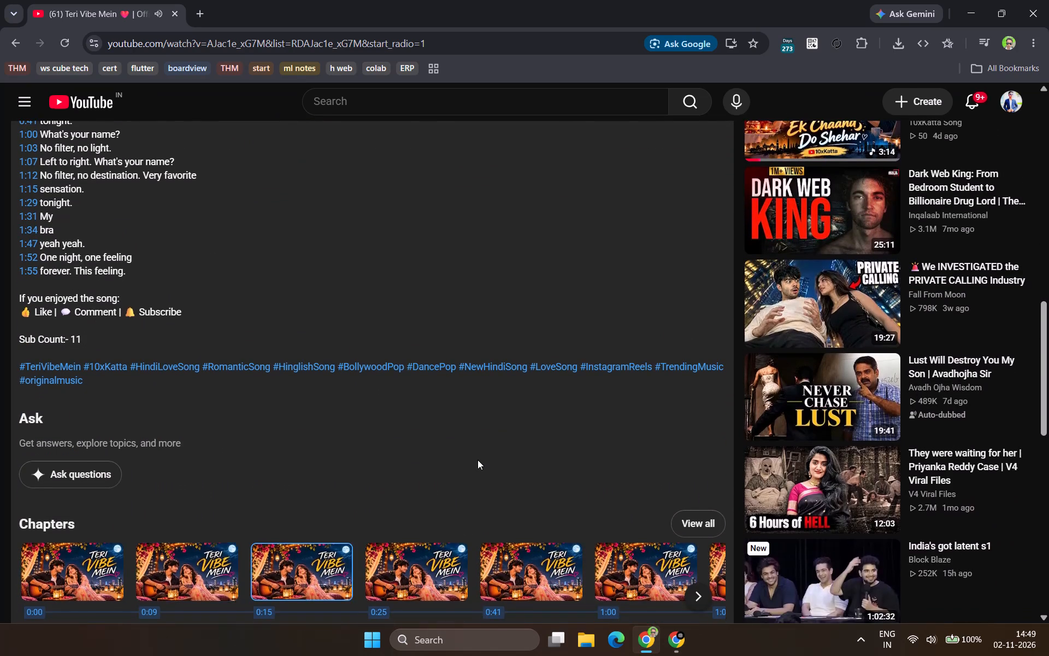
scroll(478, 460, up, 1)
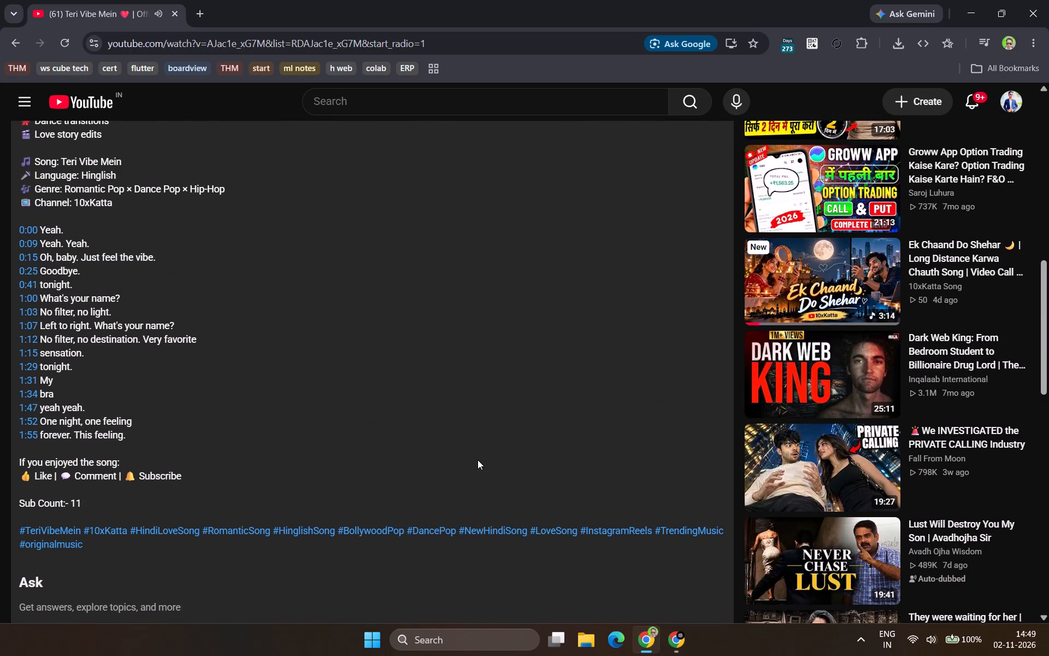
scroll(478, 460, up, 1)
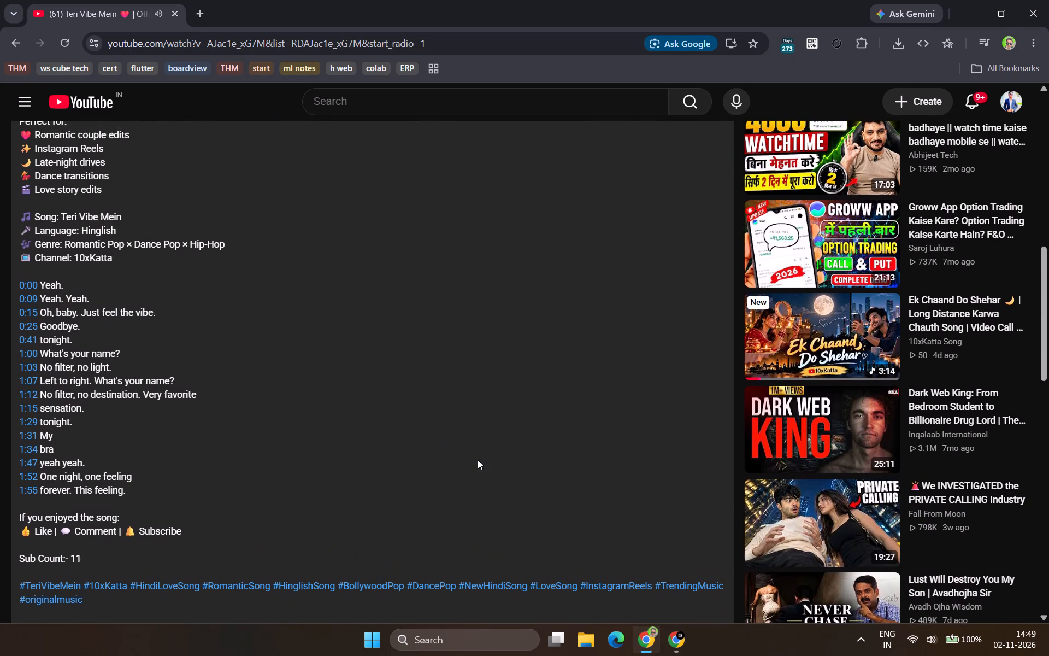
scroll(478, 460, up, 6)
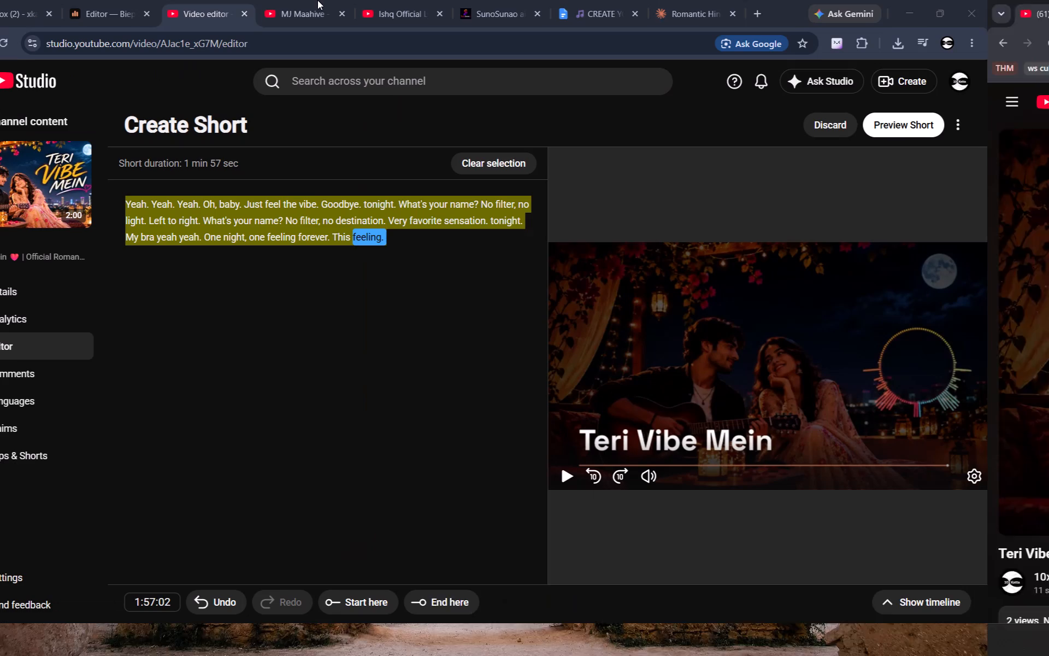
Return to the Studio Short editor, clear the selection, and highlight the transcript from the opening "Yeah." through the first "tonight.".
click(378, 297)
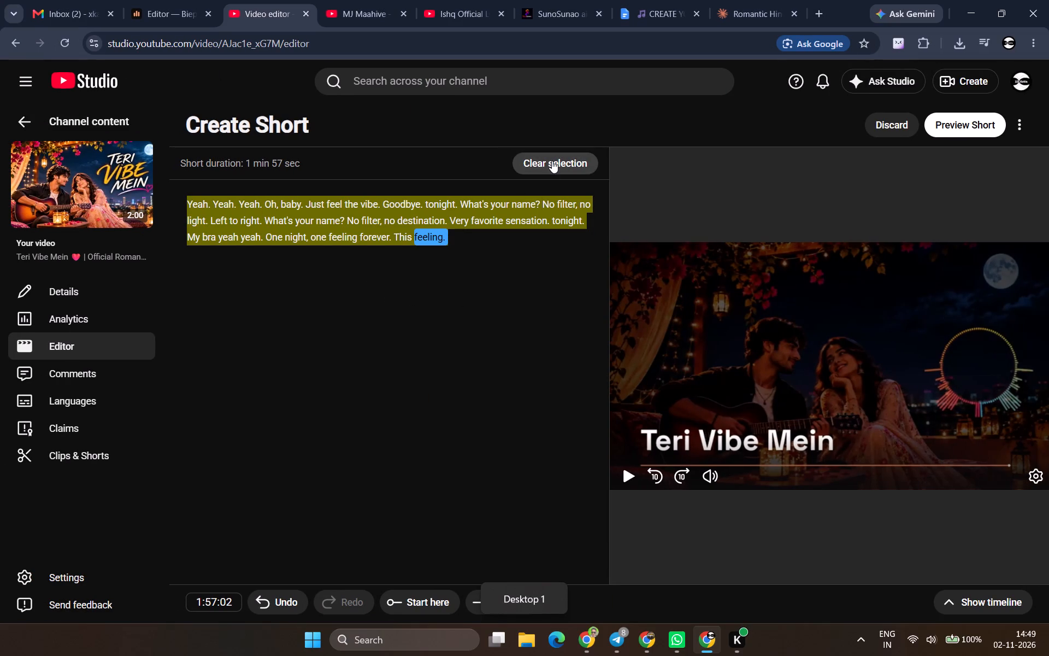
click(552, 161)
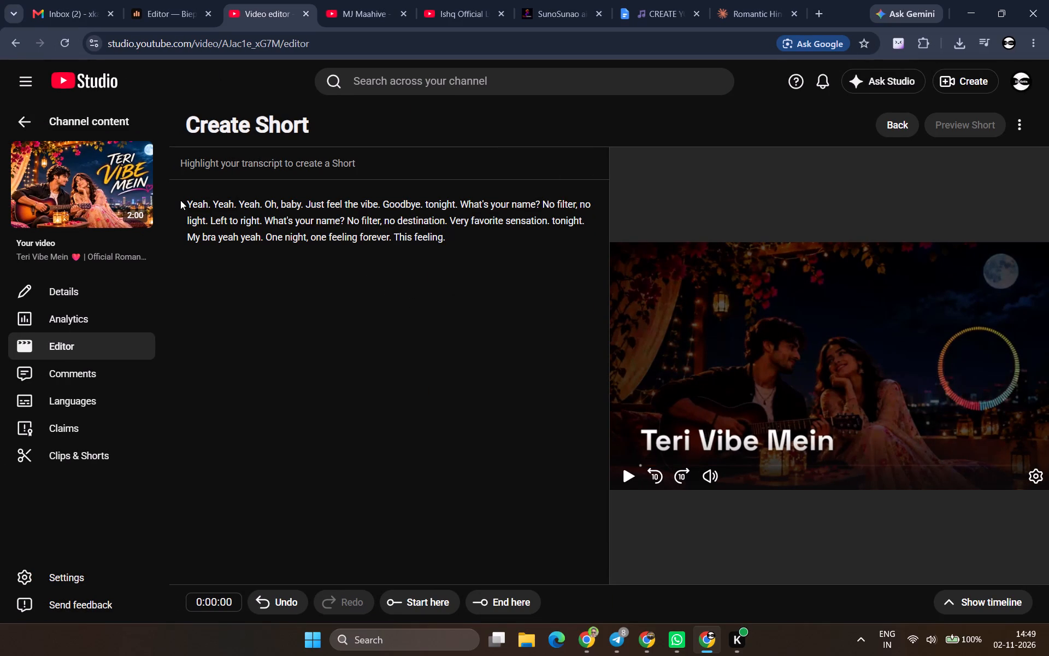
drag(181, 200, 456, 206)
click(462, 220)
click(466, 231)
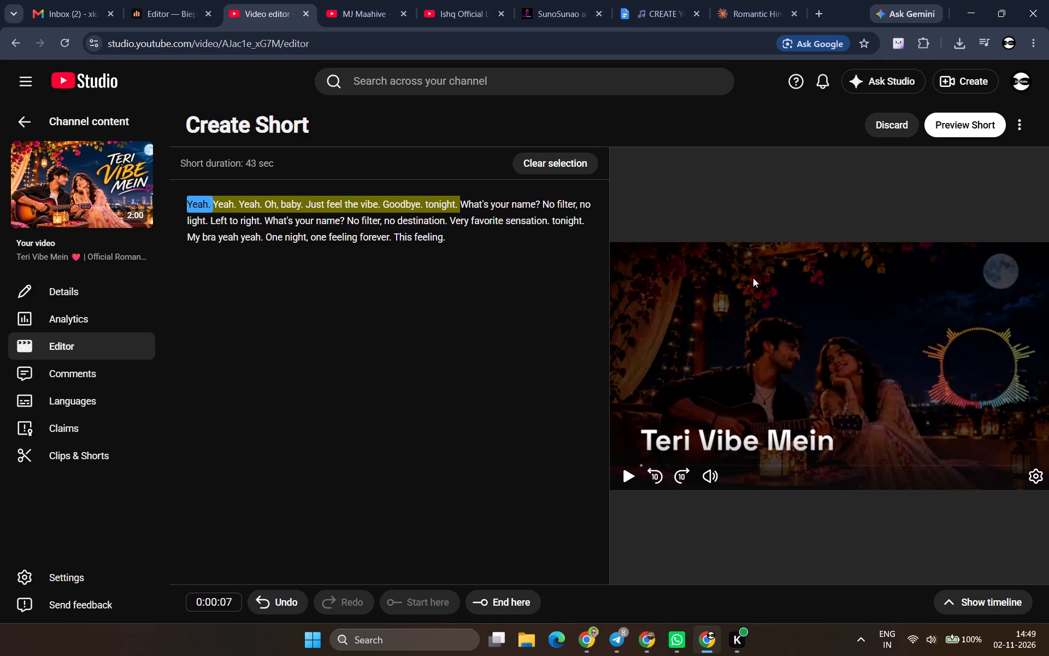
Preview the shorter Short and play it, muting the Teri Vibe Mein playback in the other profile's window.
click(965, 125)
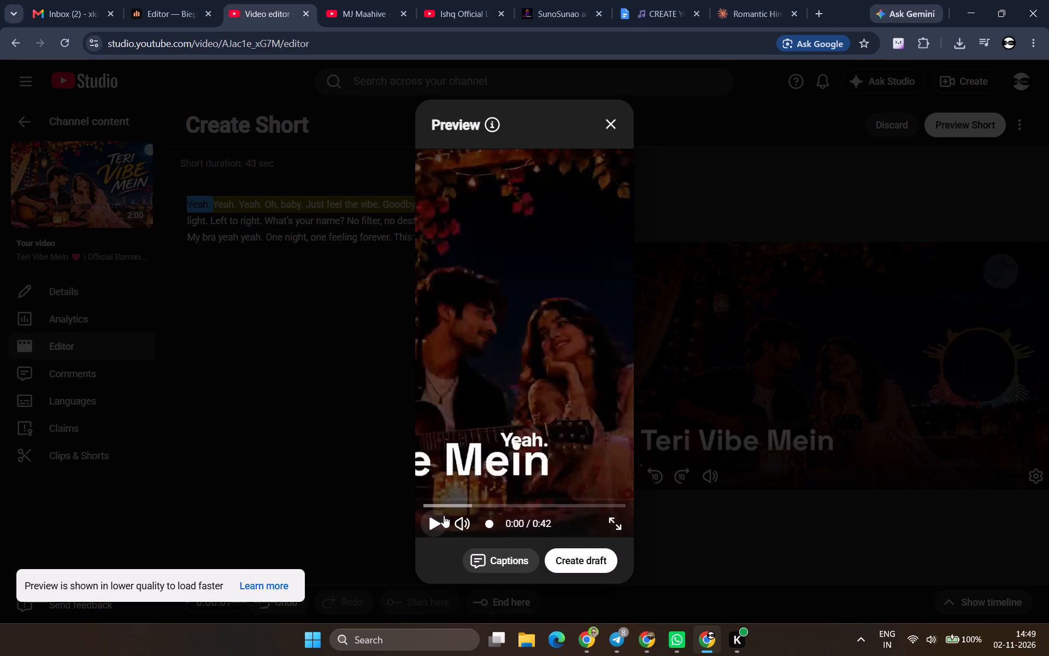
click(434, 519)
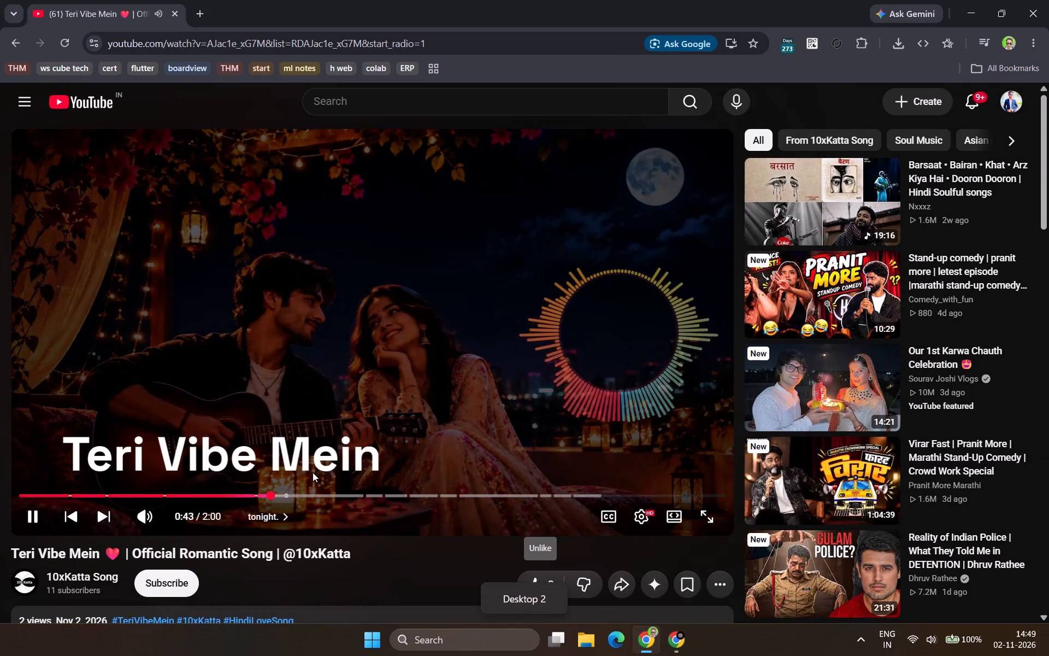
click(154, 514)
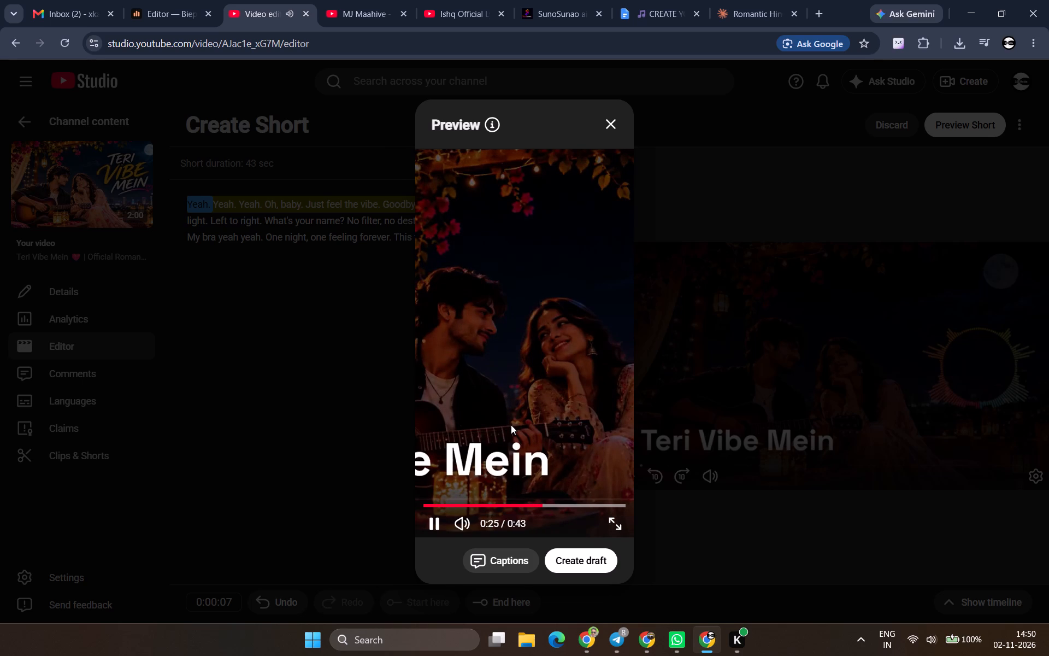
Set the Short's caption position to Top, disable auto captions, and apply the caption settings.
click(510, 567)
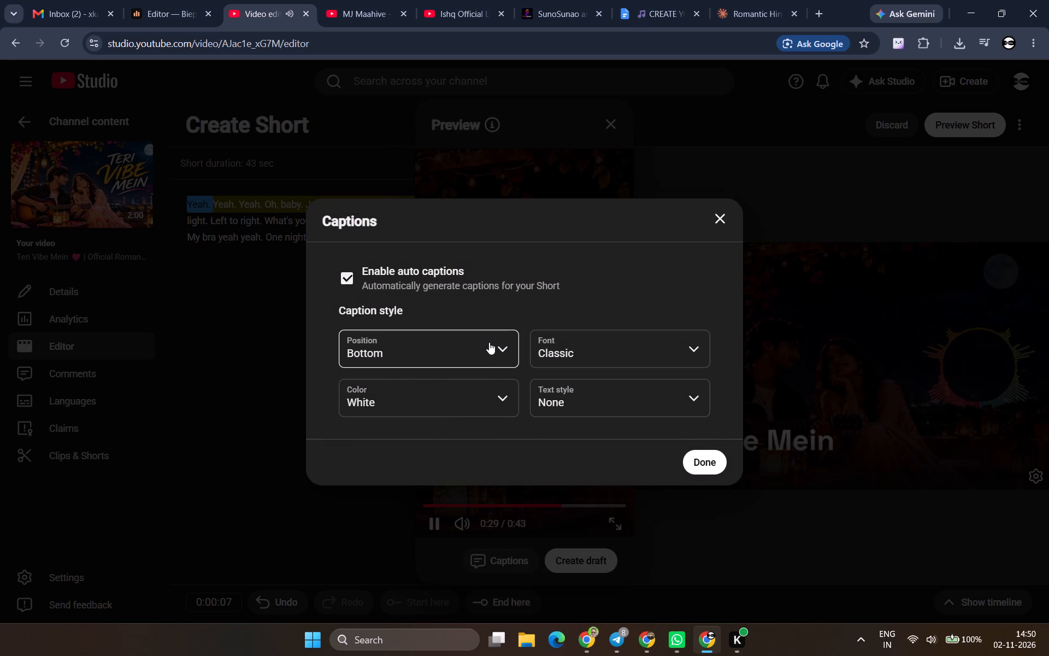
click(489, 341)
click(489, 341)
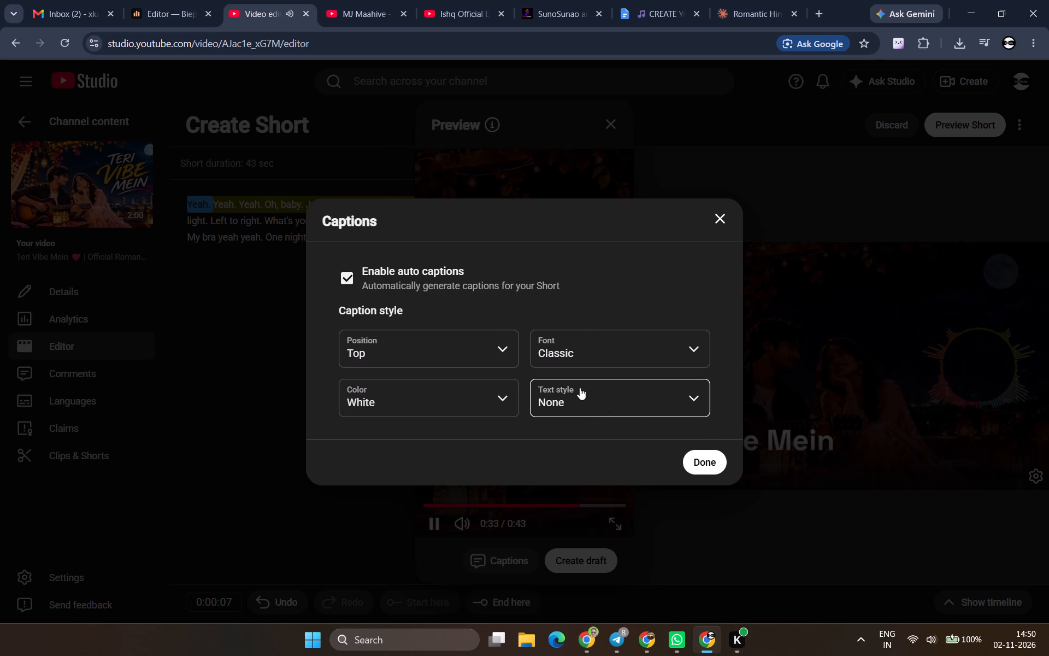
click(350, 278)
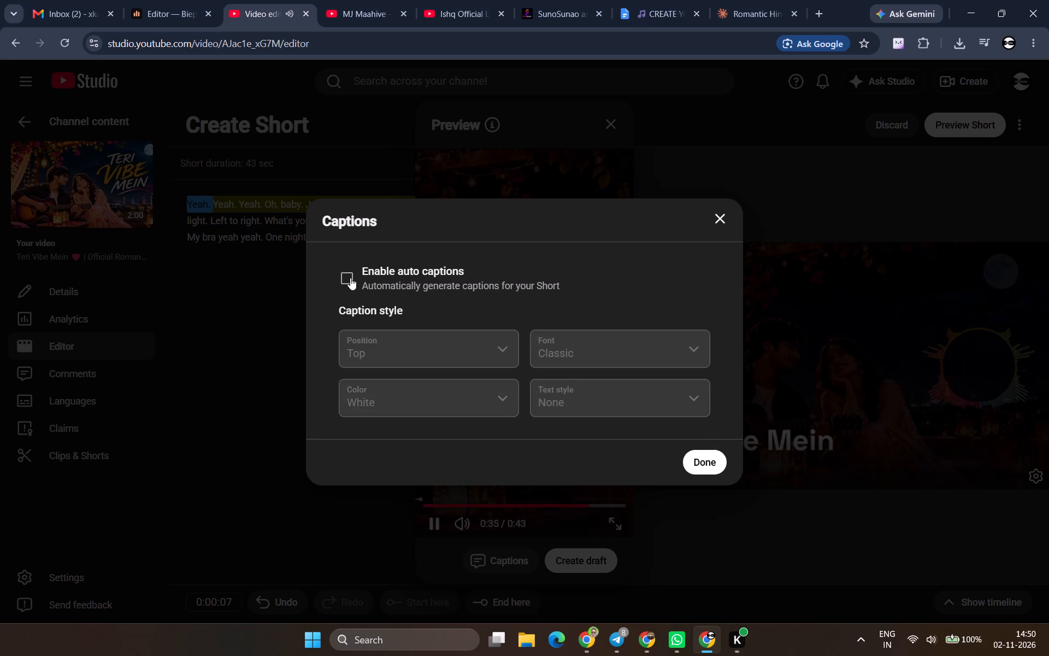
click(719, 464)
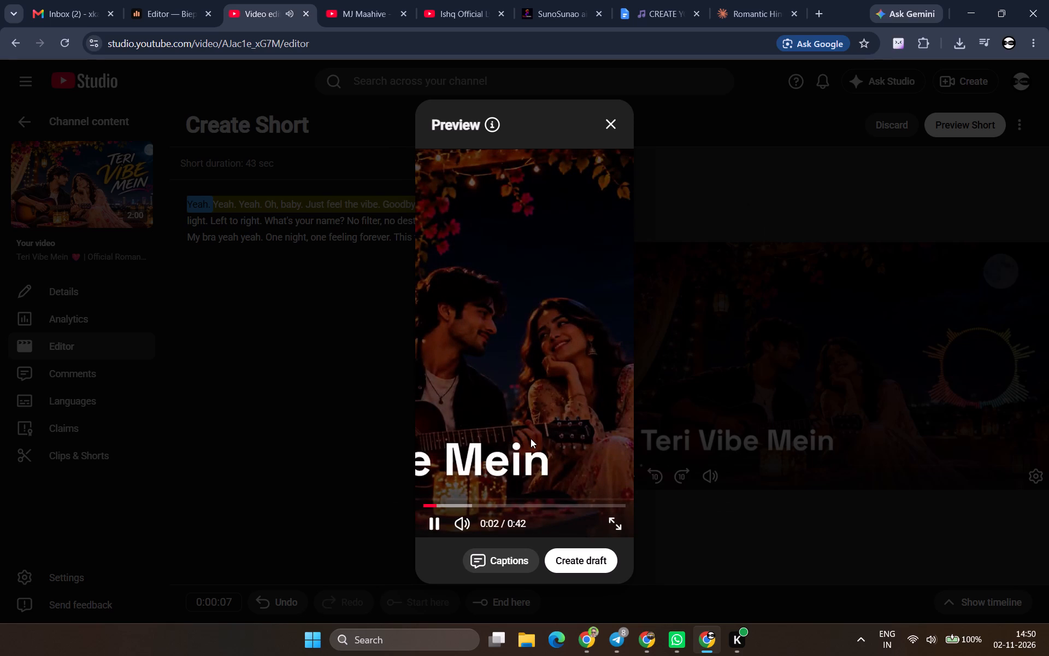
Create a draft from the previewed Short.
click(597, 566)
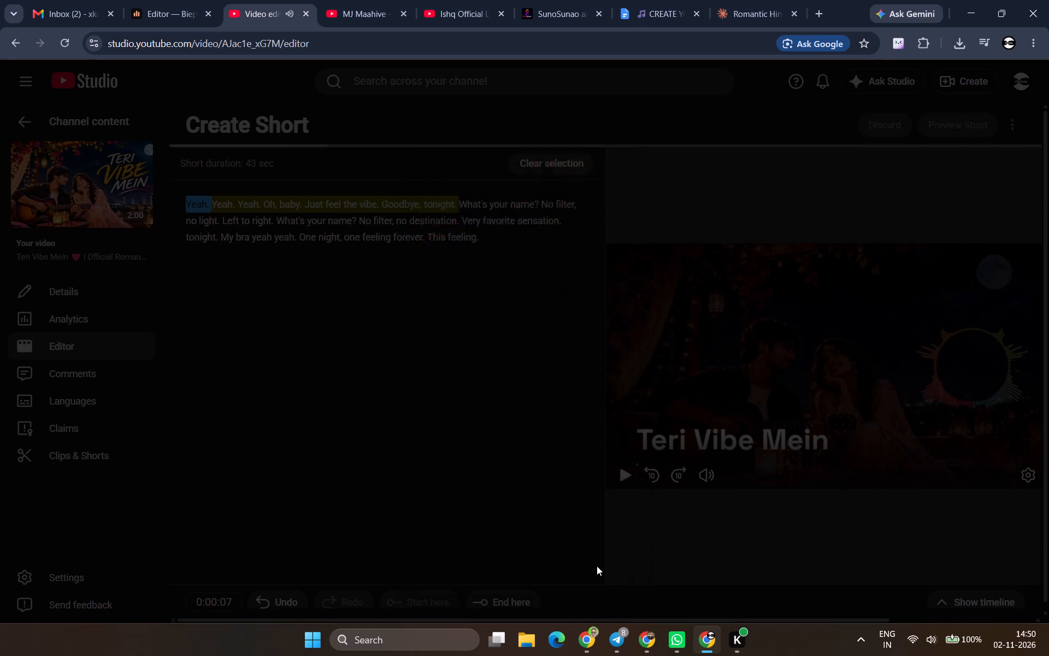
click(518, 517)
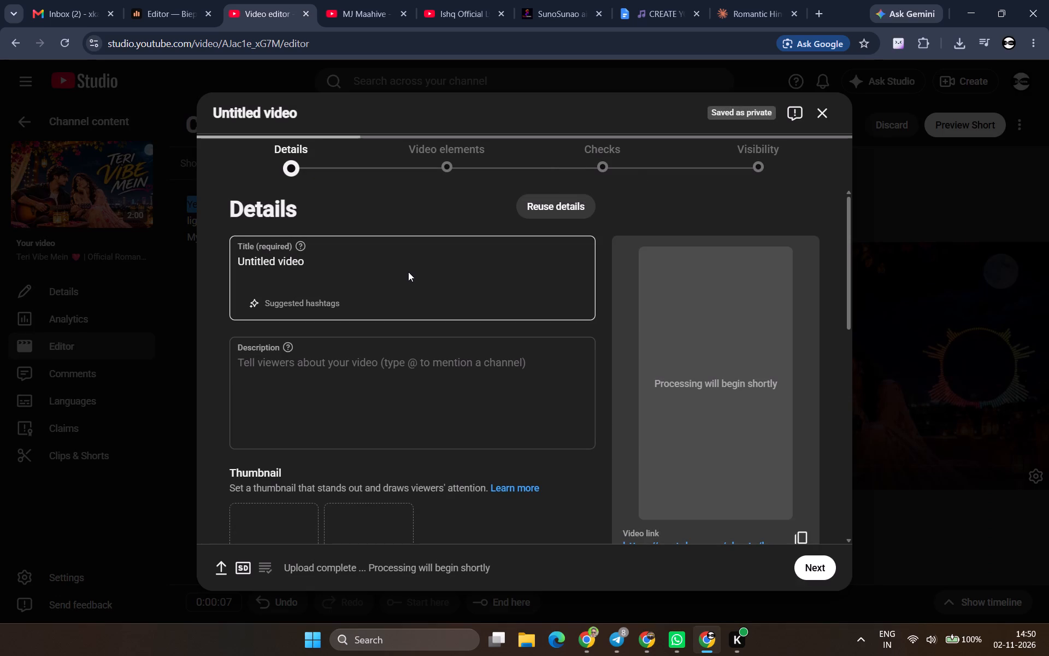
Replace the draft Short's title with "New song Check it".
double_click(403, 270)
click(364, 268)
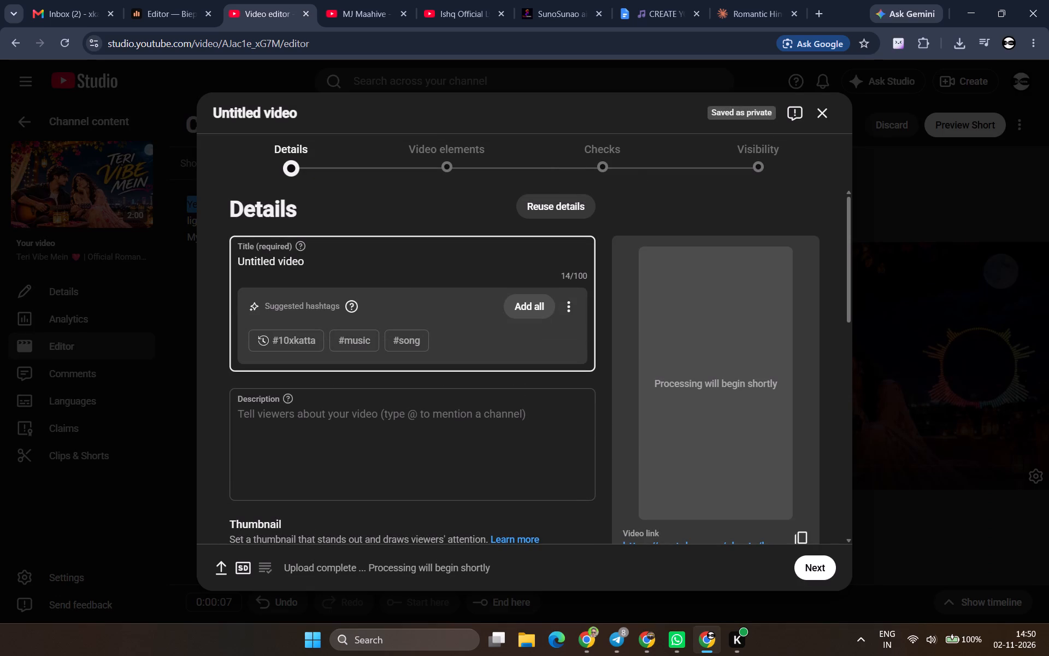
key(ctrl+a)
key(BackSpace)
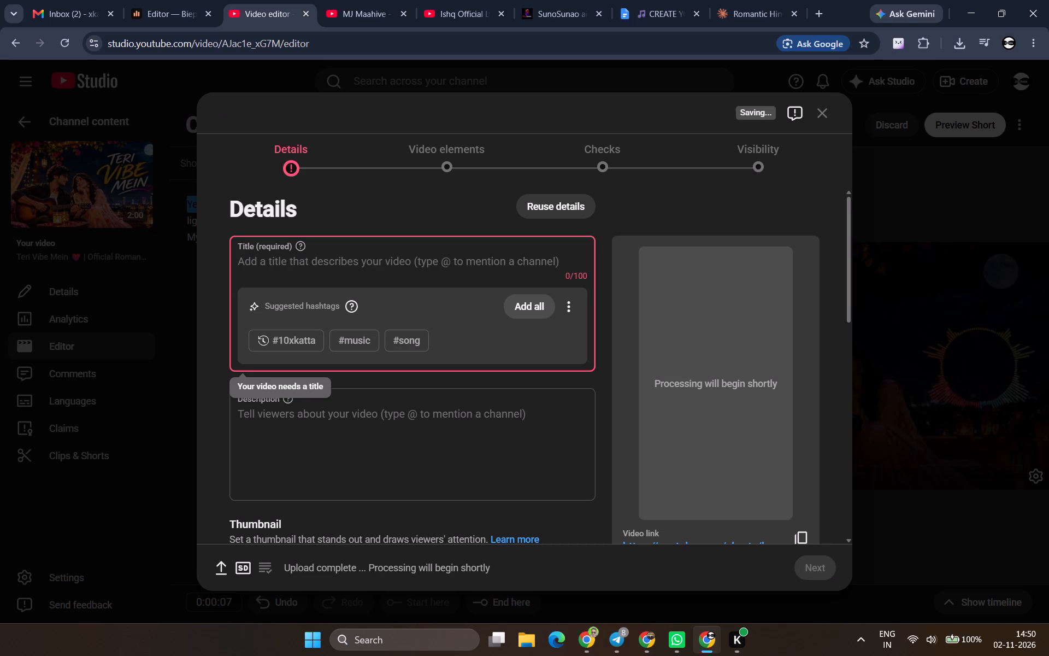
text(New)
key(space)
text(song)
key(space)
text(Check it)
key(space)
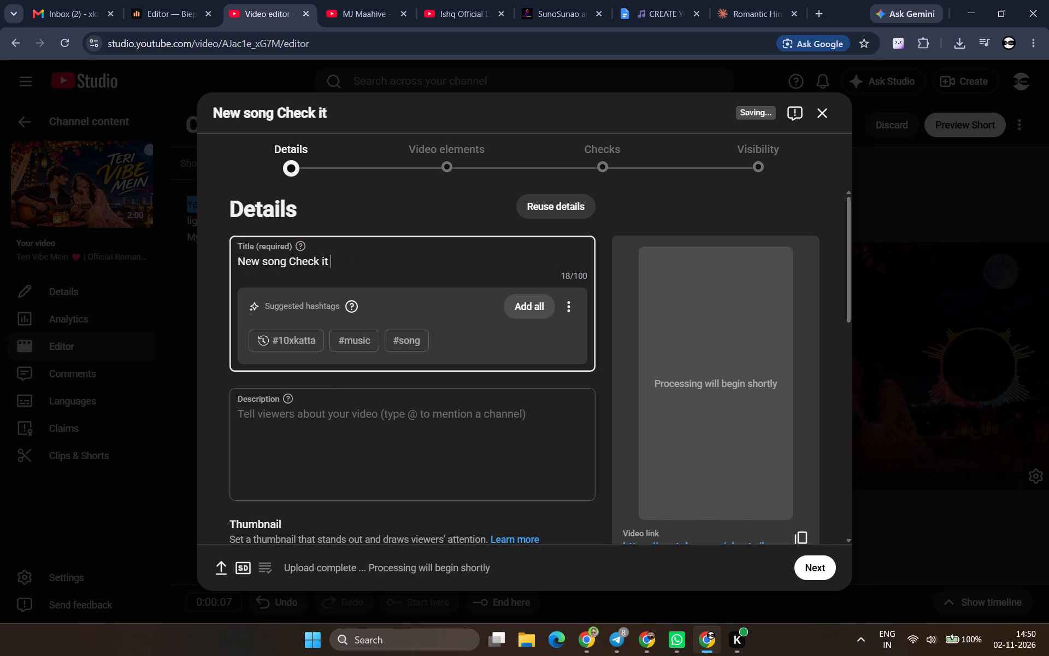
Set the Short's audience to not made for kids.
scroll(374, 327, down, 4)
scroll(429, 376, up, 2)
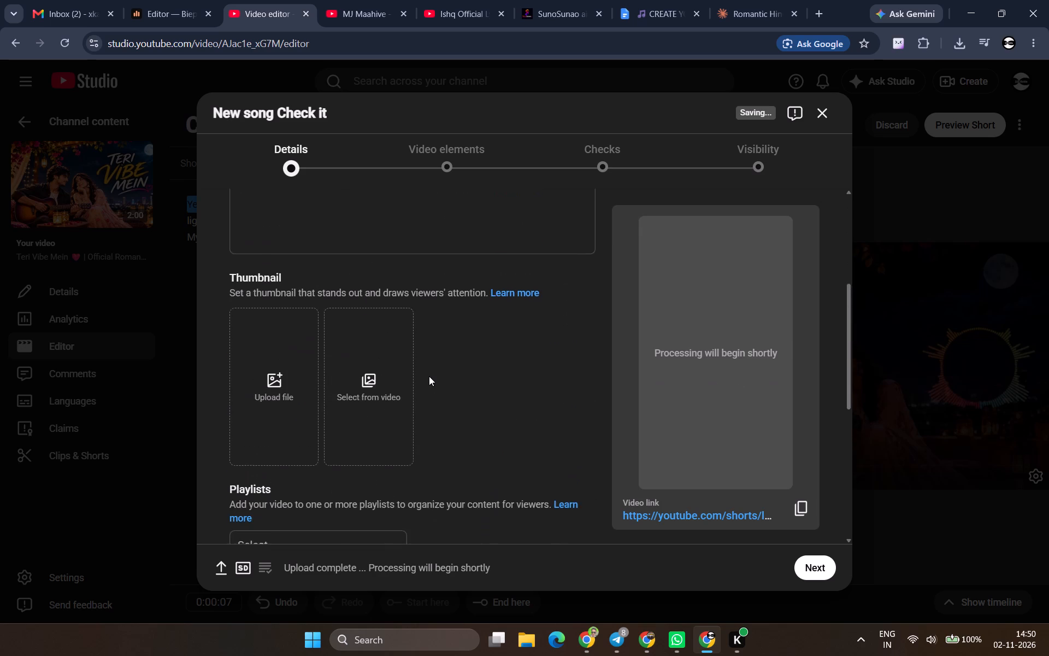
scroll(429, 376, up, 5)
scroll(435, 430, down, 6)
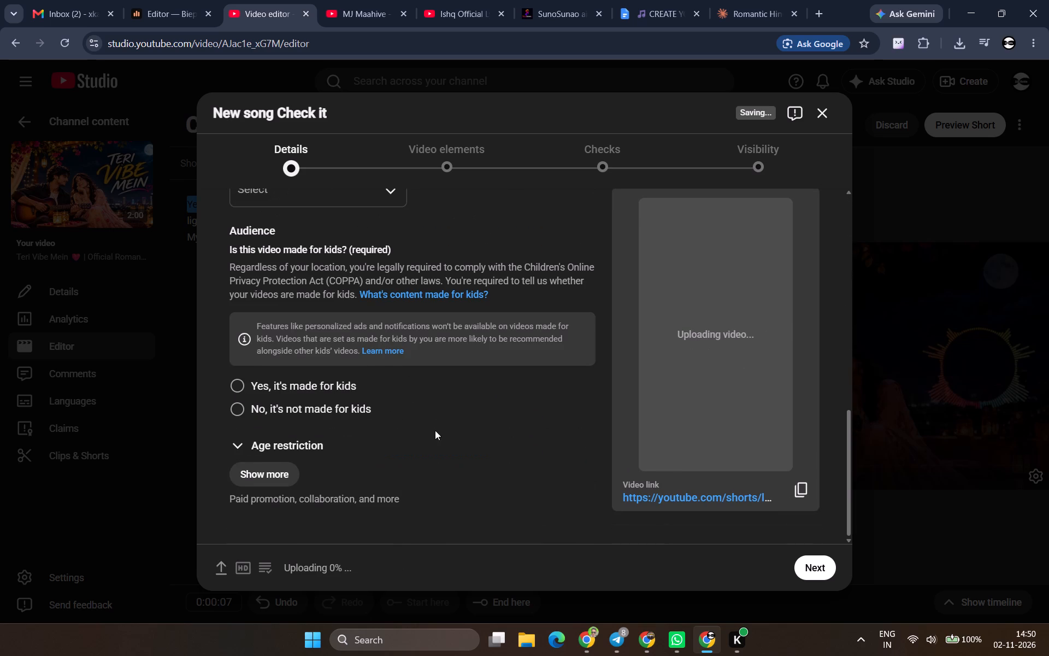
scroll(501, 465, up, 1)
click(318, 447)
Expand the age restriction and additional options, and look over the remaining detail settings of the Short.
scroll(318, 447, down, 1)
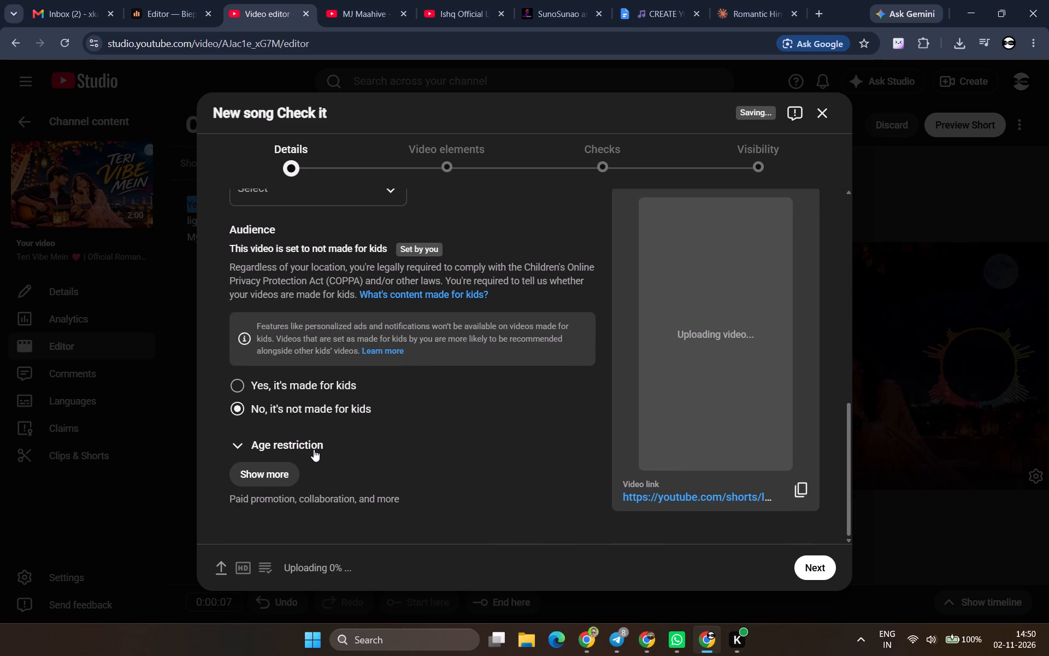
click(271, 448)
scroll(271, 448, down, 4)
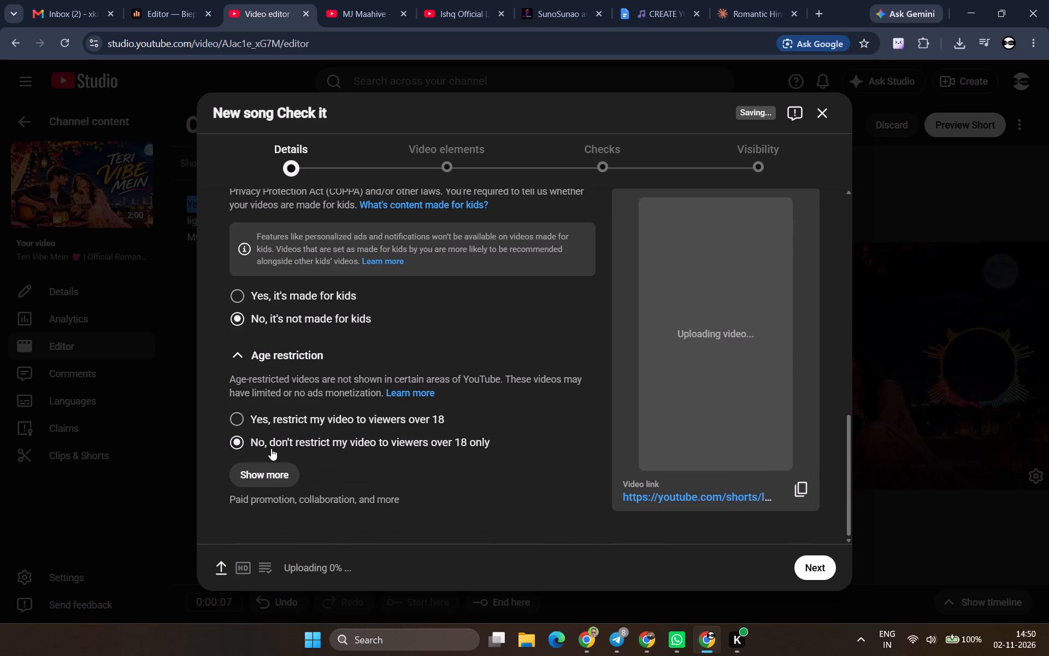
scroll(267, 483, up, 1)
scroll(267, 483, down, 1)
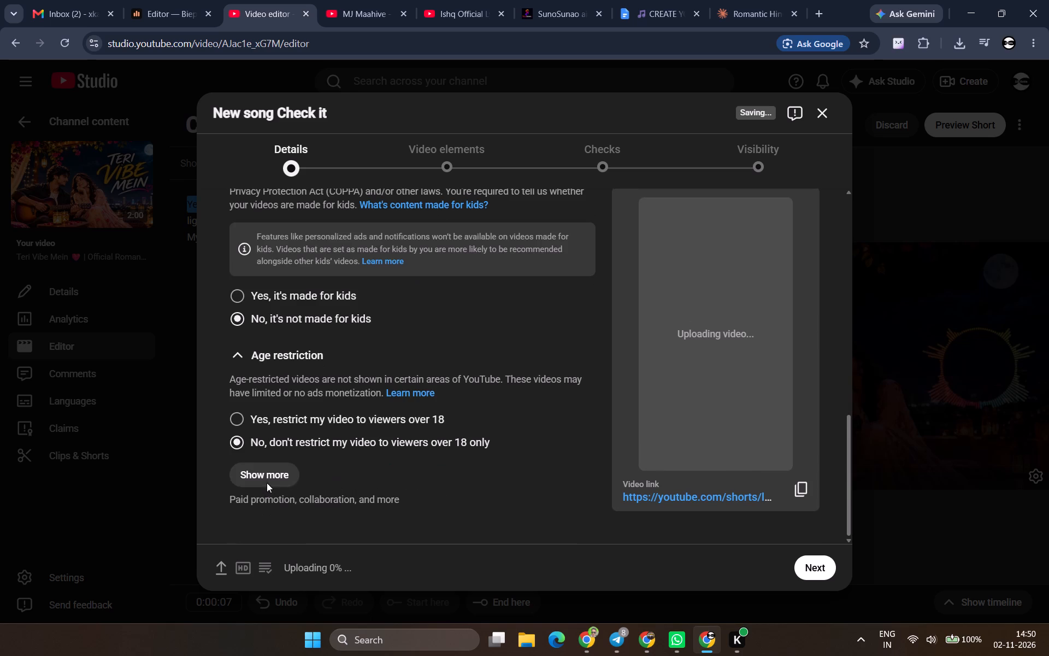
scroll(267, 483, down, 1)
click(263, 481)
scroll(263, 481, down, 4)
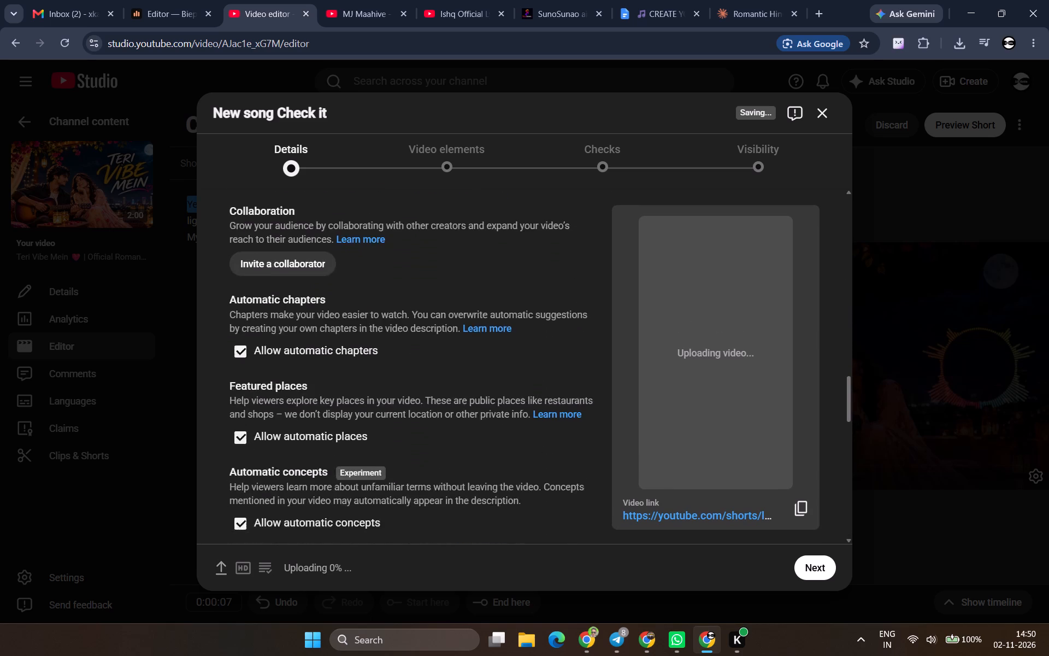
scroll(263, 481, down, 1)
scroll(270, 437, up, 12)
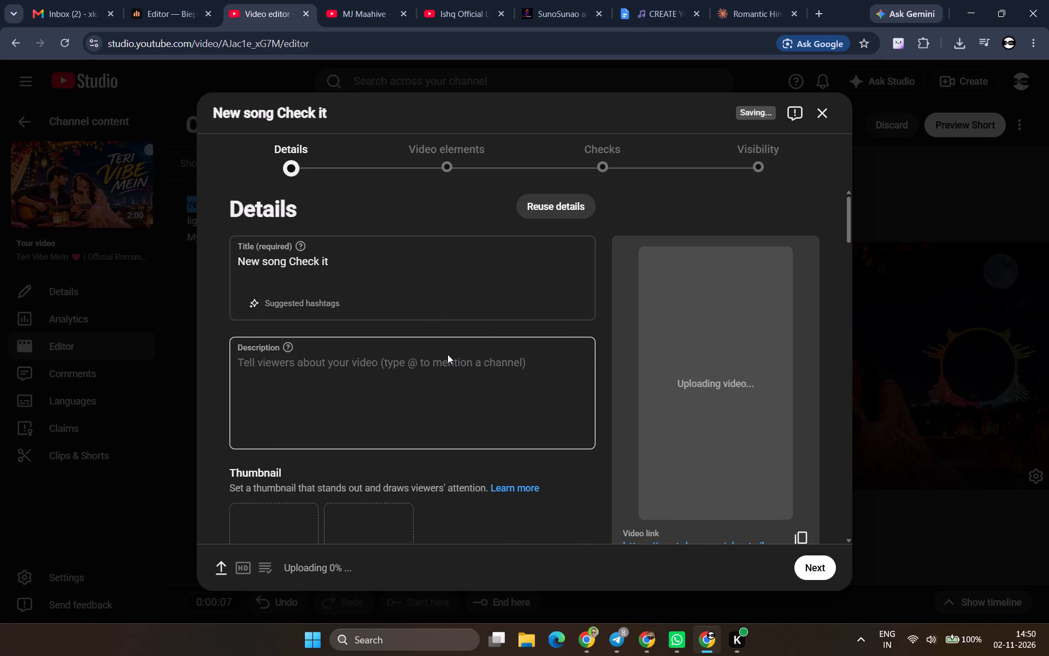
Add the suggested hashtags #10xkatta, #song and #music to the Short's title.
click(424, 288)
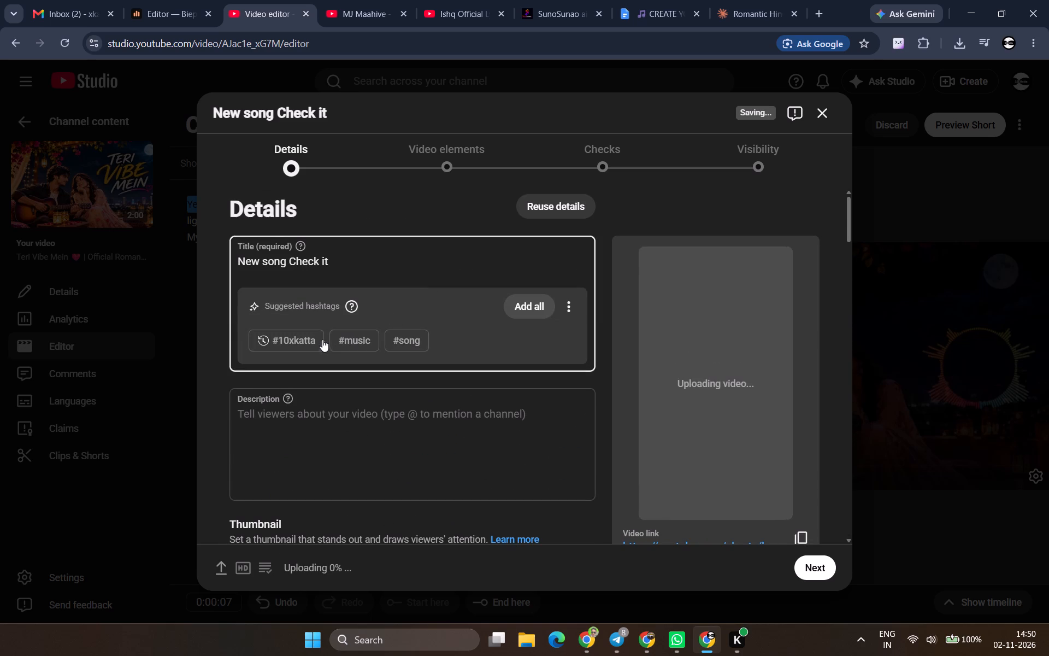
click(321, 338)
click(349, 338)
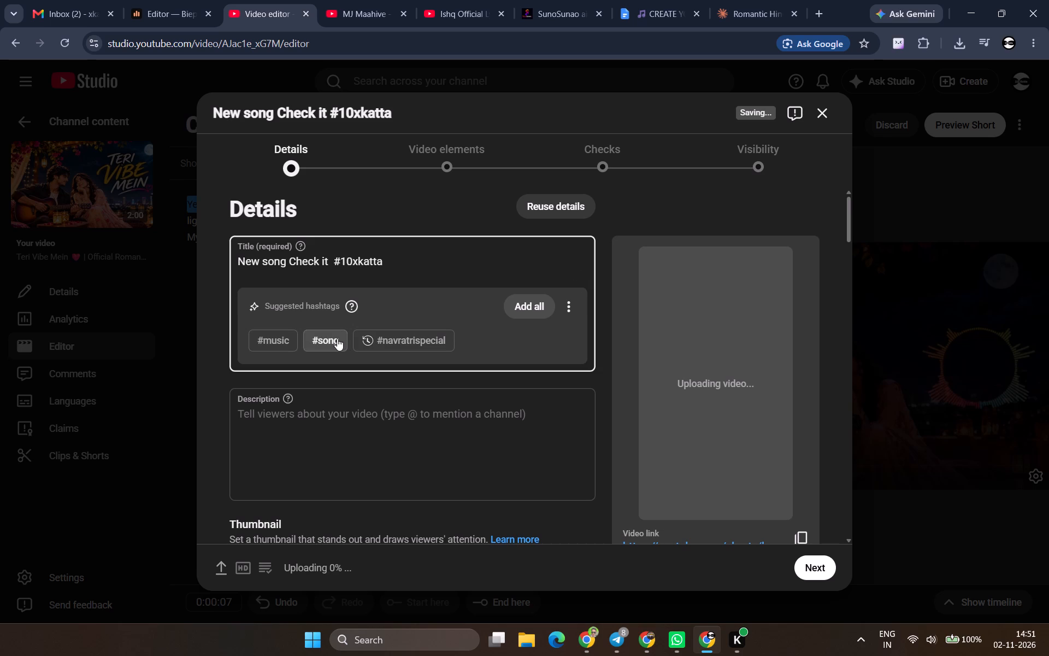
click(337, 338)
click(286, 338)
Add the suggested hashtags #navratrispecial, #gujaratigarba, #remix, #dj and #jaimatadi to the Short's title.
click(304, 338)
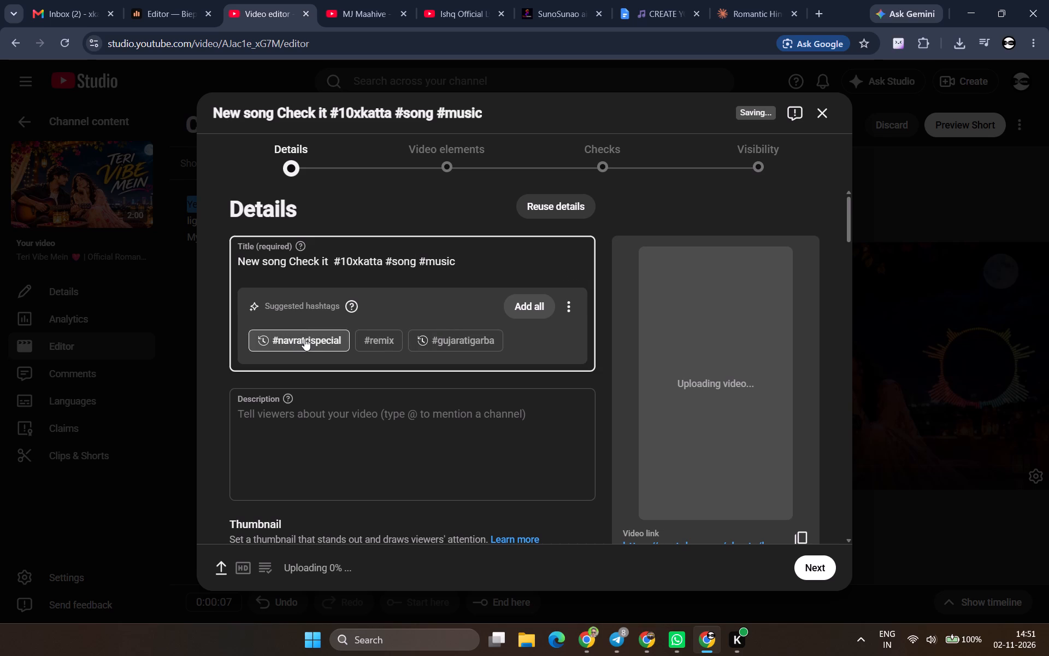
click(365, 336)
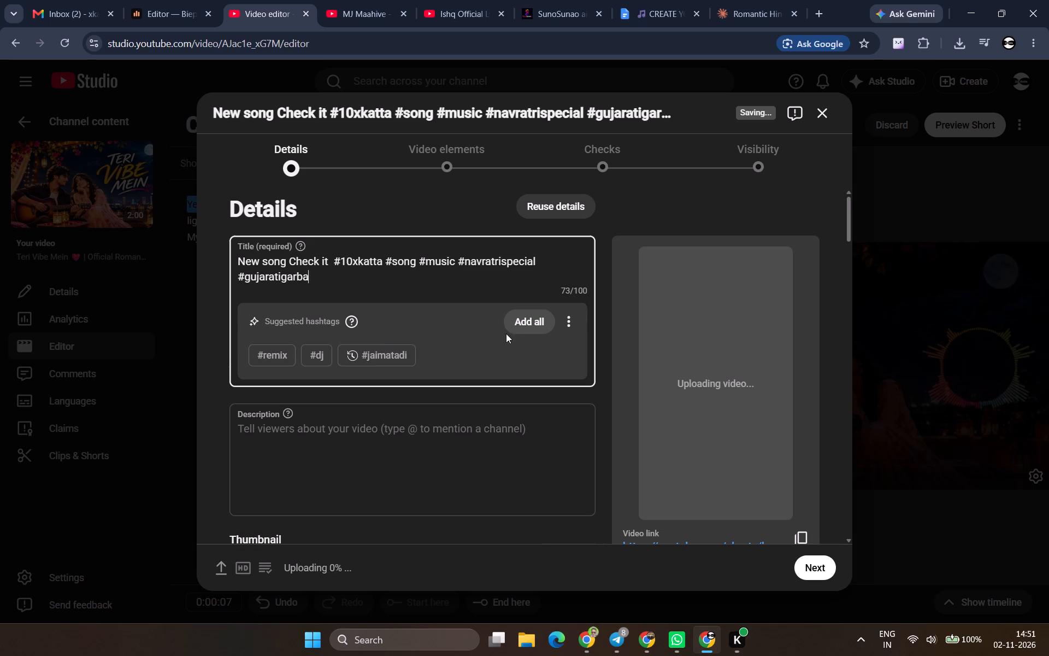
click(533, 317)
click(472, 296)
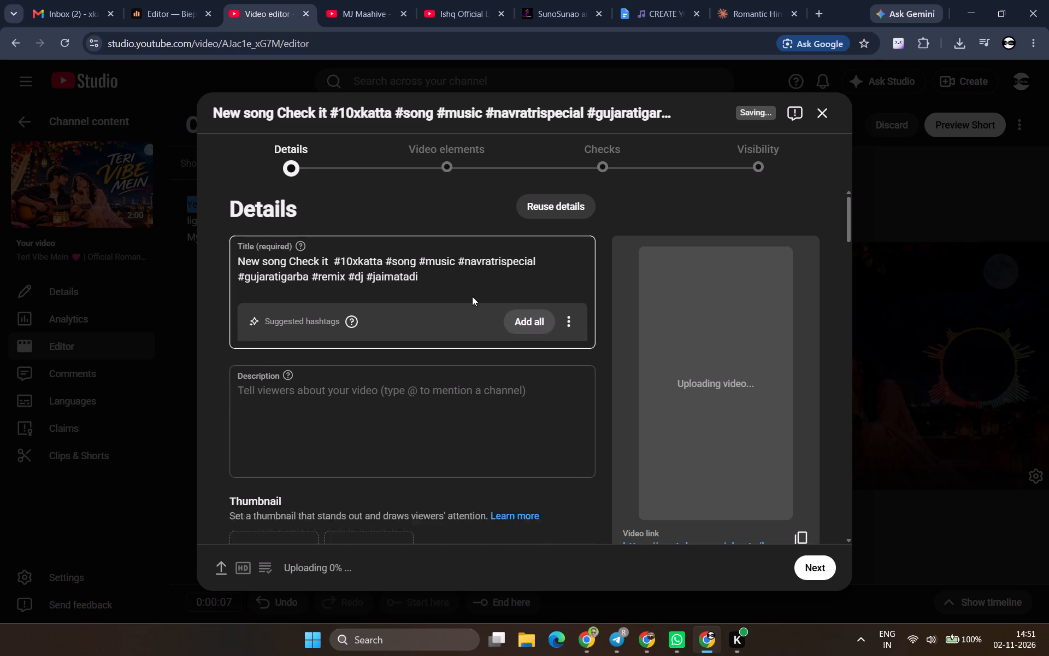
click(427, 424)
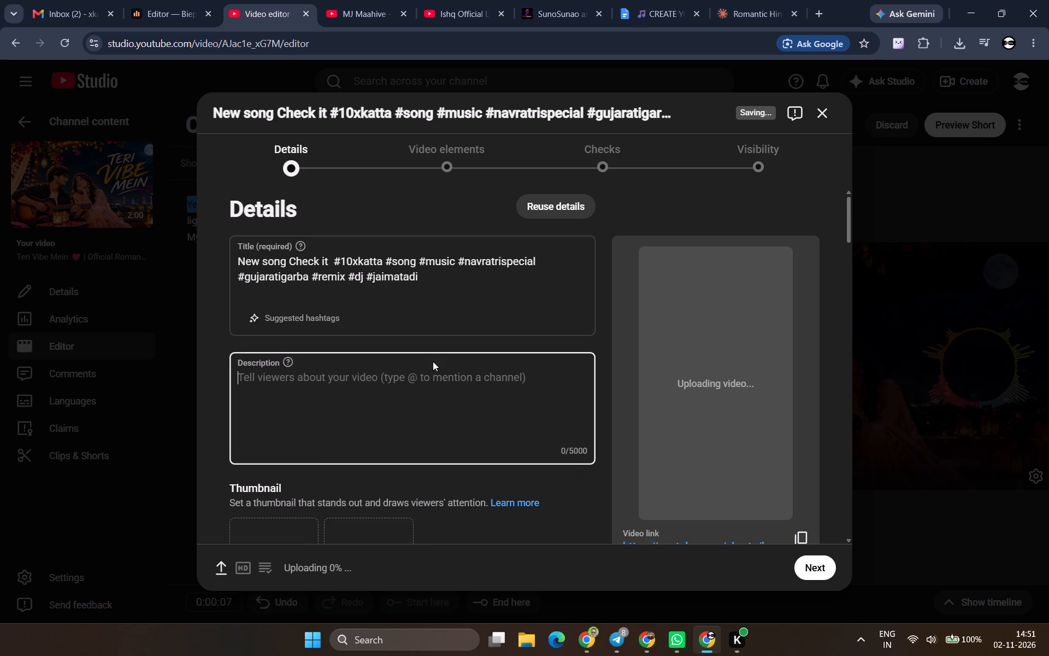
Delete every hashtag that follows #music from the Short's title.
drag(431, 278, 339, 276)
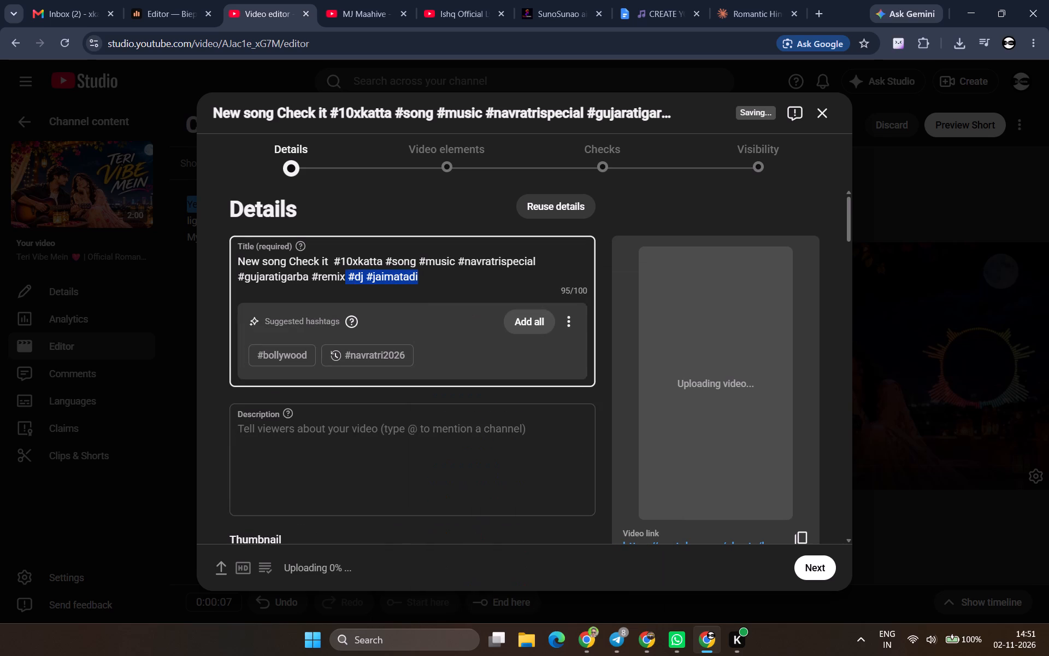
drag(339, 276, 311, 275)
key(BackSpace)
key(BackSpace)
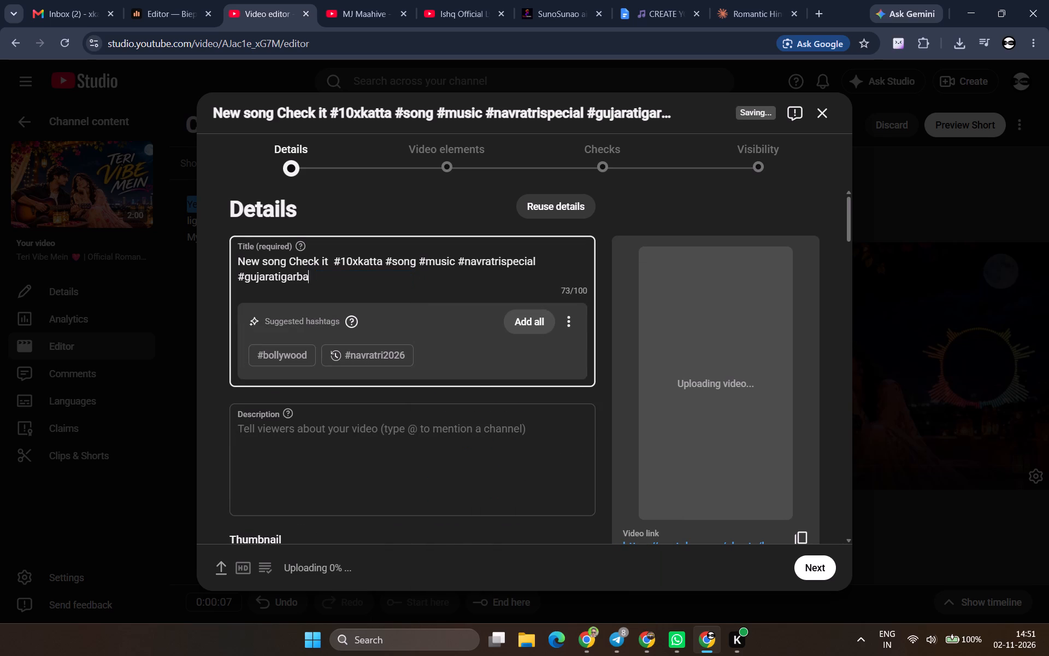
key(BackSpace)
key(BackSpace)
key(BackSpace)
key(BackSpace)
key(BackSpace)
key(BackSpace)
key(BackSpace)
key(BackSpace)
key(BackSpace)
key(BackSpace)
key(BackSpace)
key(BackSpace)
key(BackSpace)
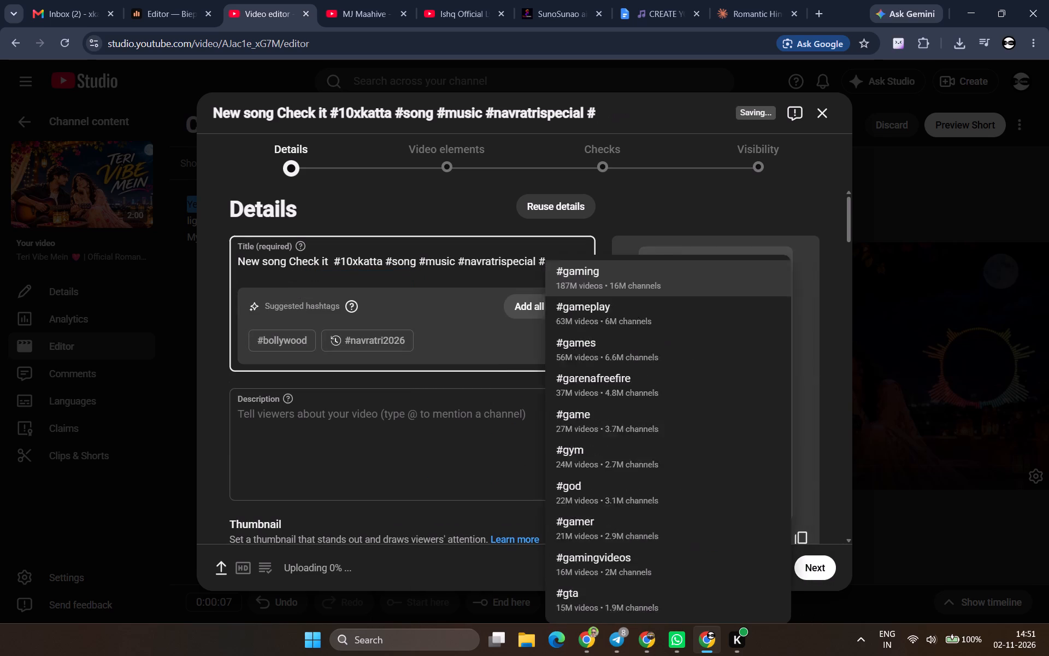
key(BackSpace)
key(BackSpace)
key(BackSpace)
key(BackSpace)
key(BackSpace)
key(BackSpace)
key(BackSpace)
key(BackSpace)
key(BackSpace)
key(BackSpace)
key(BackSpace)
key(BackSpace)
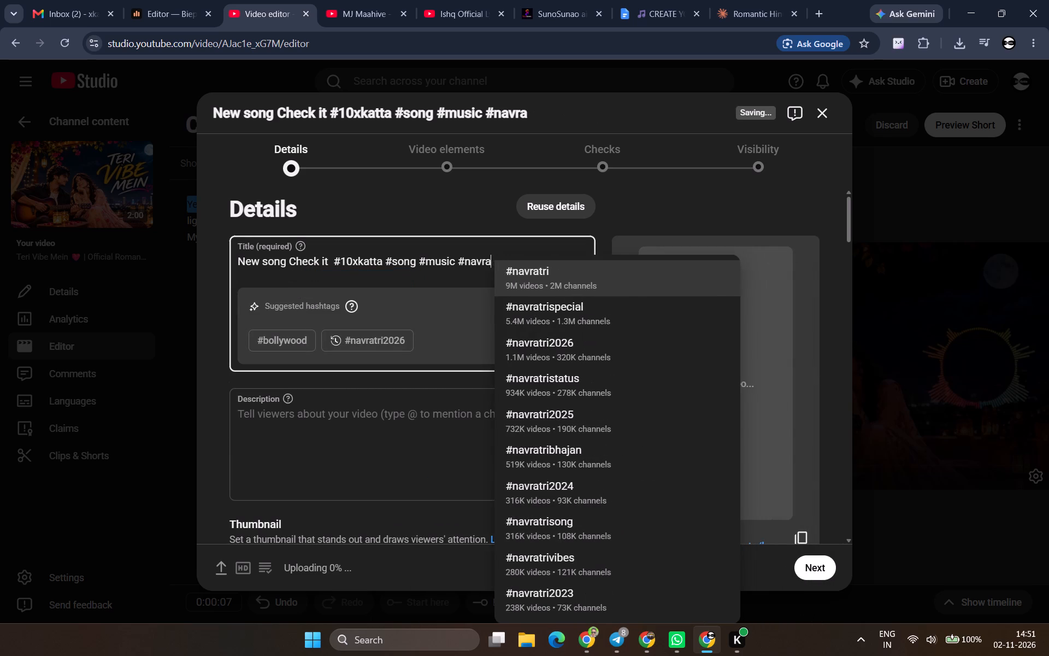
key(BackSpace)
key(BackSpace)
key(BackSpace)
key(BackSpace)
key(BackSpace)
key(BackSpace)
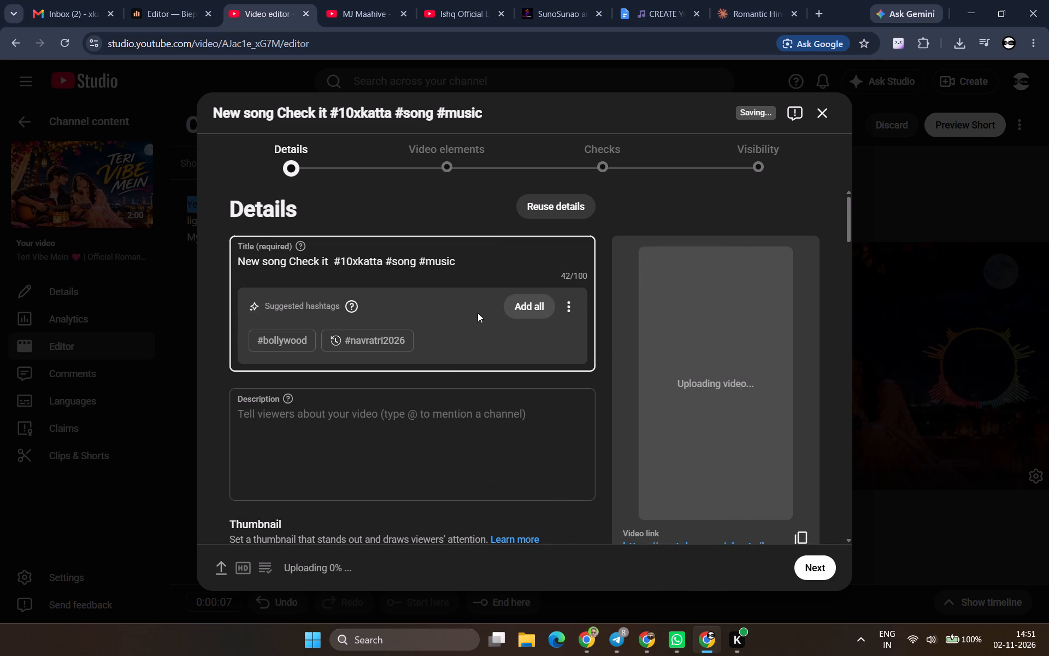
Advance the Short through its details, video elements and checks to the visibility stage.
scroll(474, 326, down, 5)
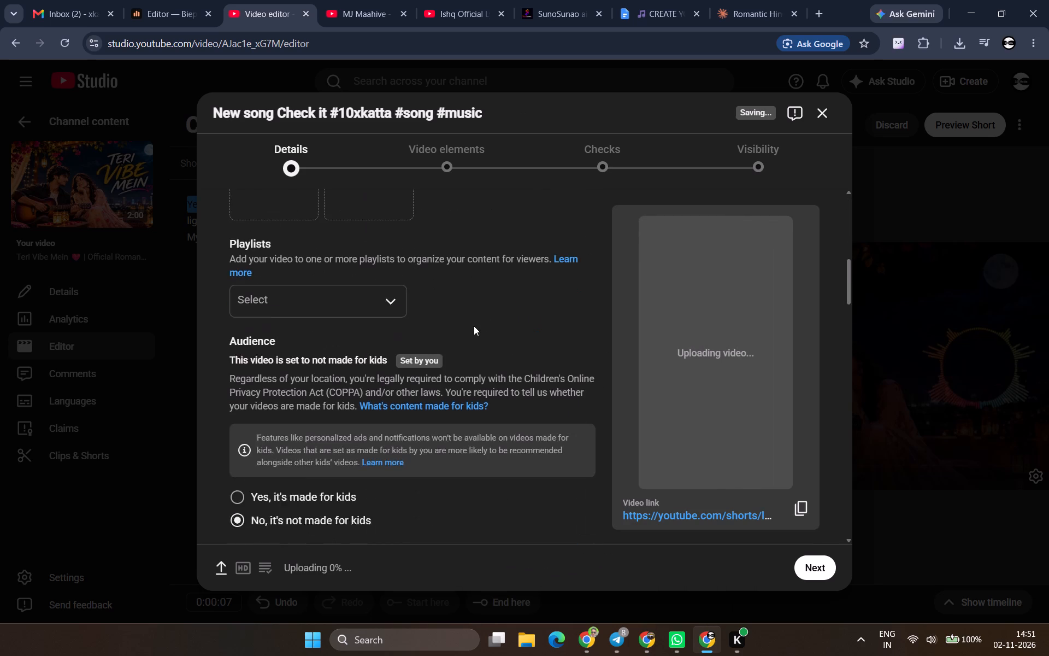
scroll(474, 326, down, 1)
scroll(488, 402, down, 5)
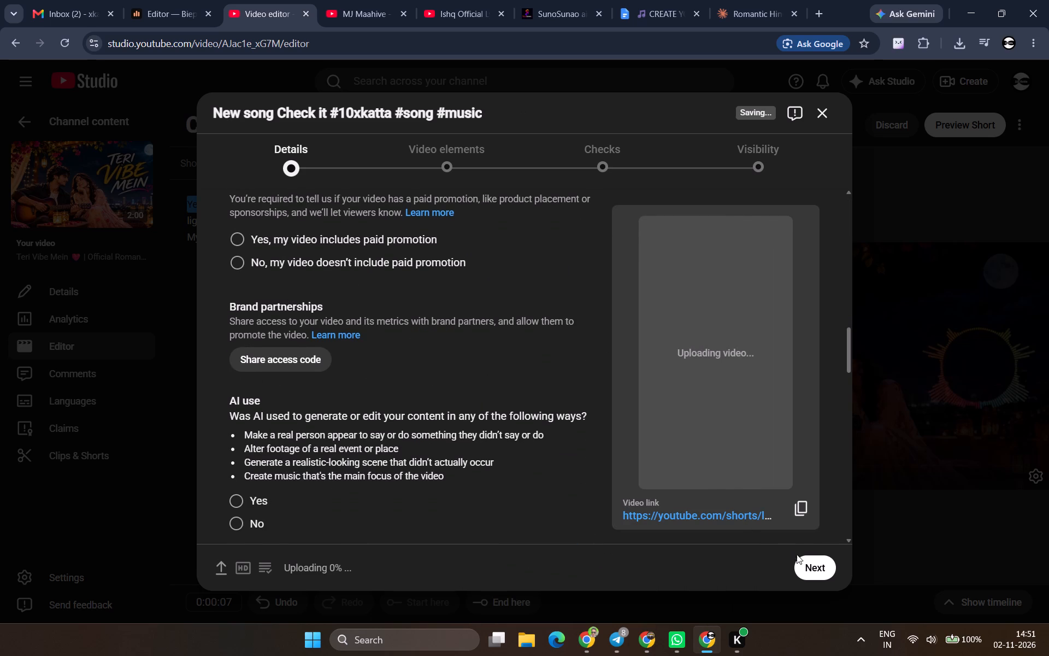
click(807, 564)
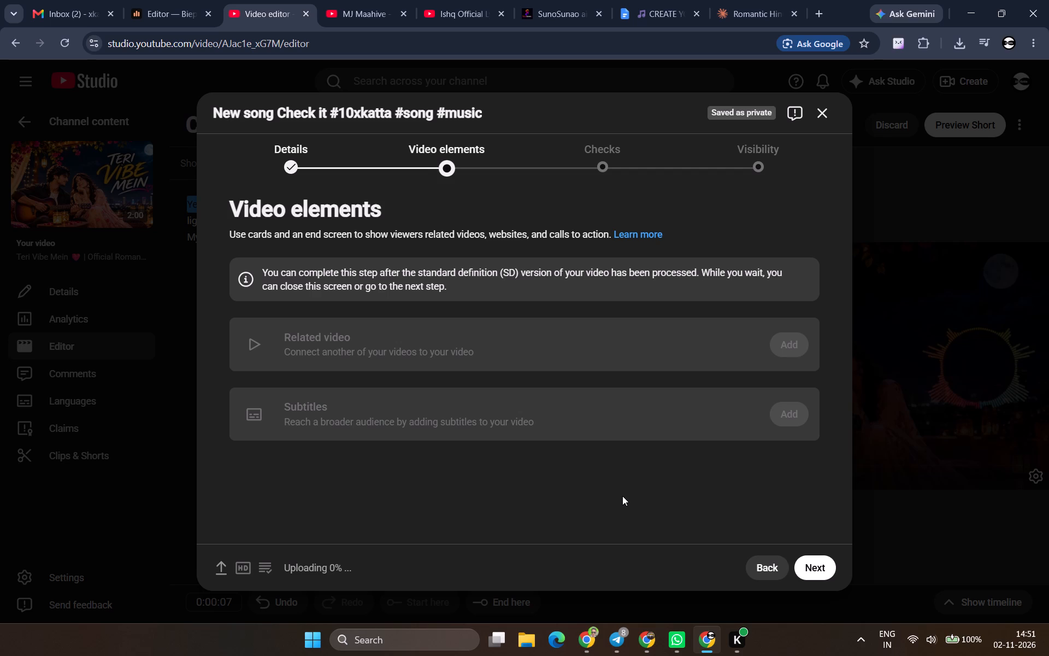
scroll(622, 496, down, 3)
click(822, 573)
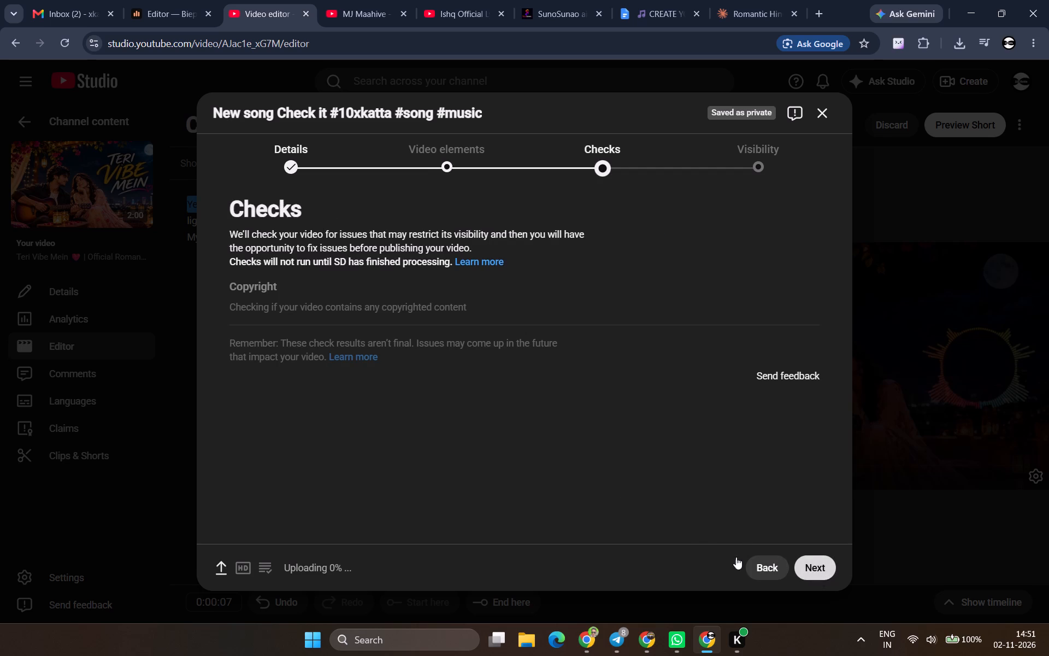
scroll(698, 543, up, 1)
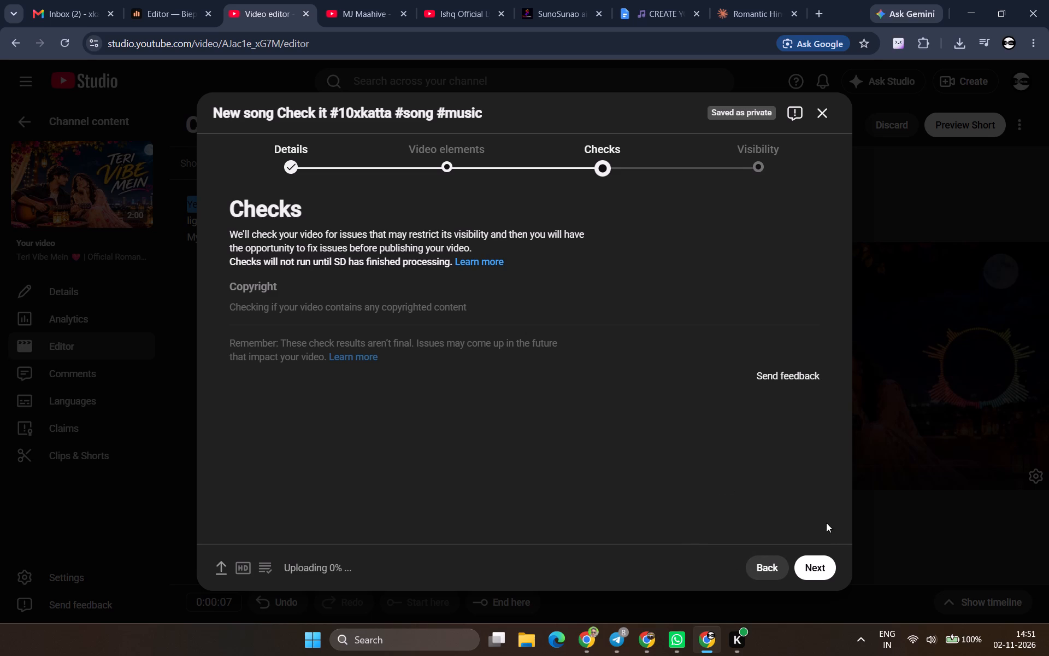
click(824, 570)
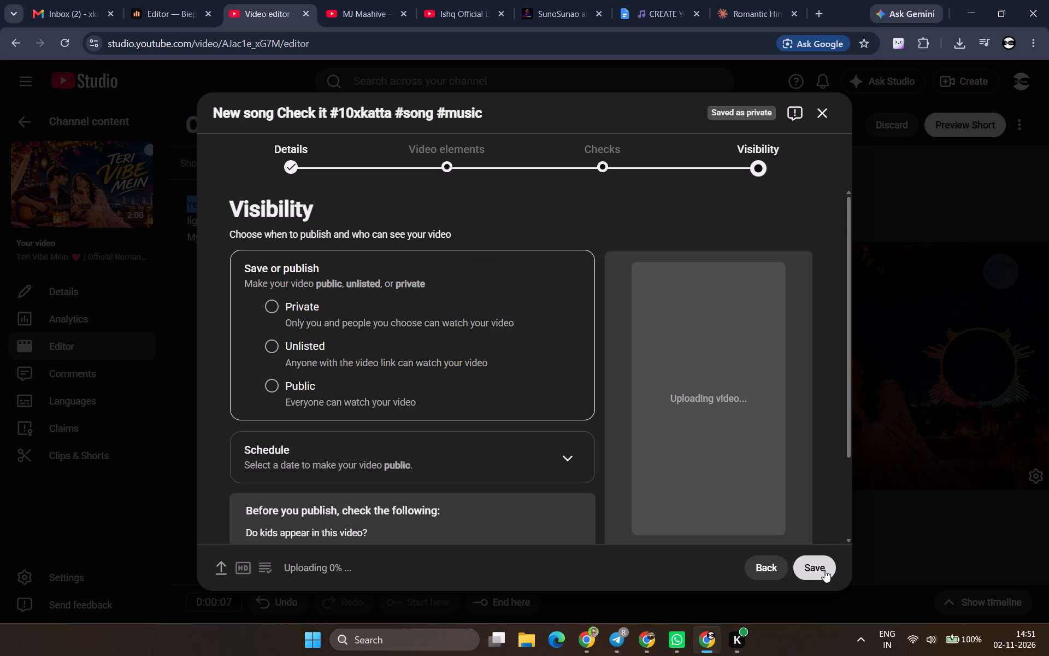
Set the Short's visibility to Public and publish it.
click(314, 391)
scroll(314, 391, down, 3)
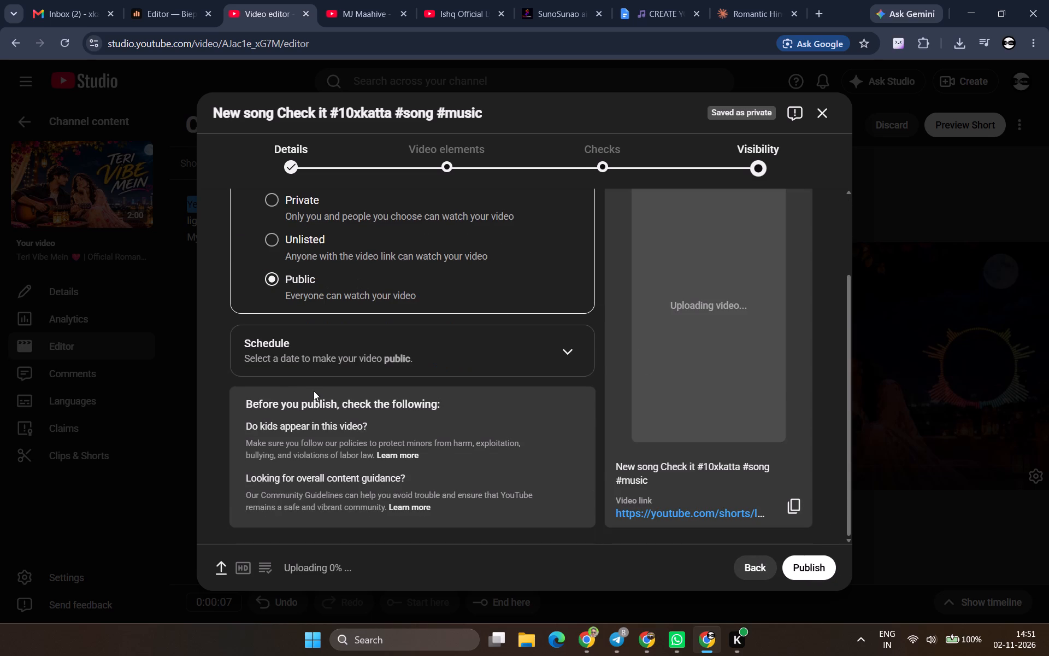
click(813, 571)
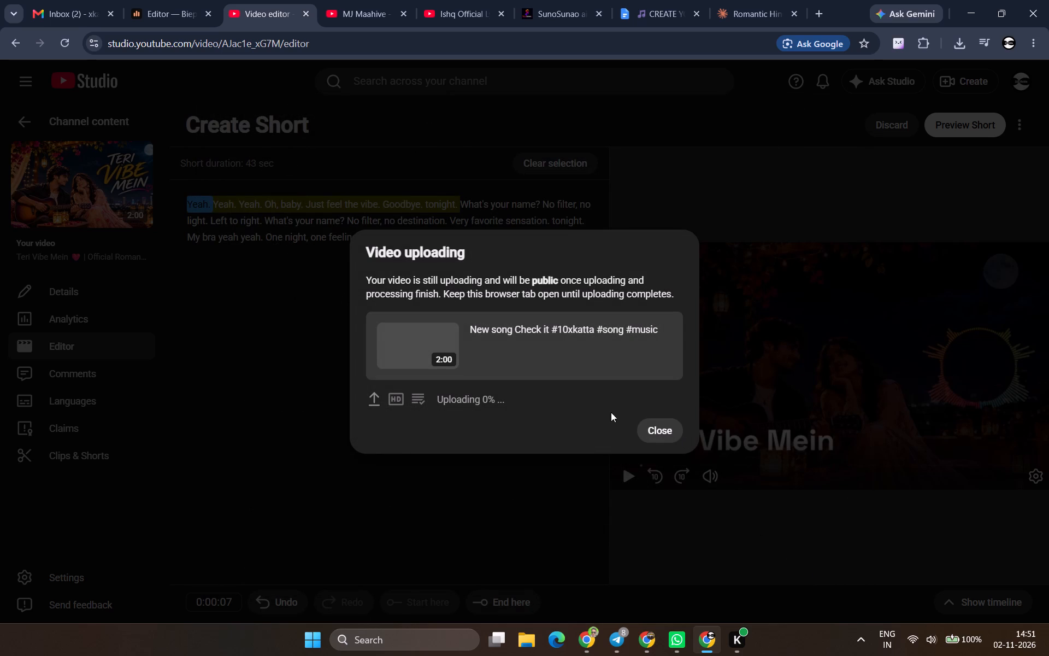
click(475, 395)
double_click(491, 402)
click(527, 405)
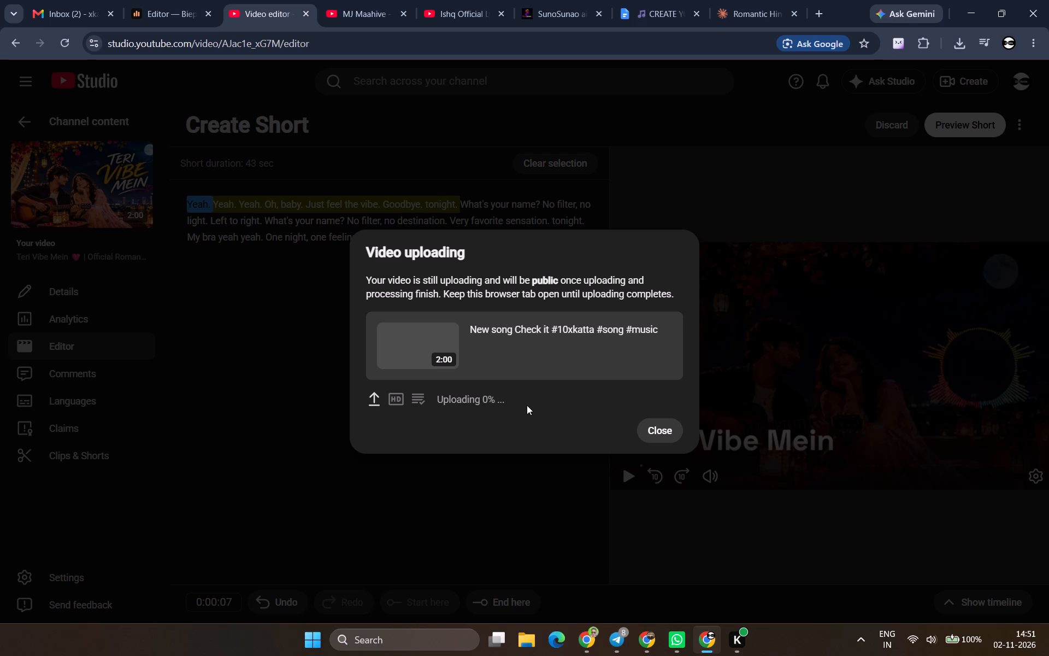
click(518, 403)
Switch to the BiepBop editor and change the Teri Vibe Mein project's format to 9:16.
click(374, 0)
click(188, 0)
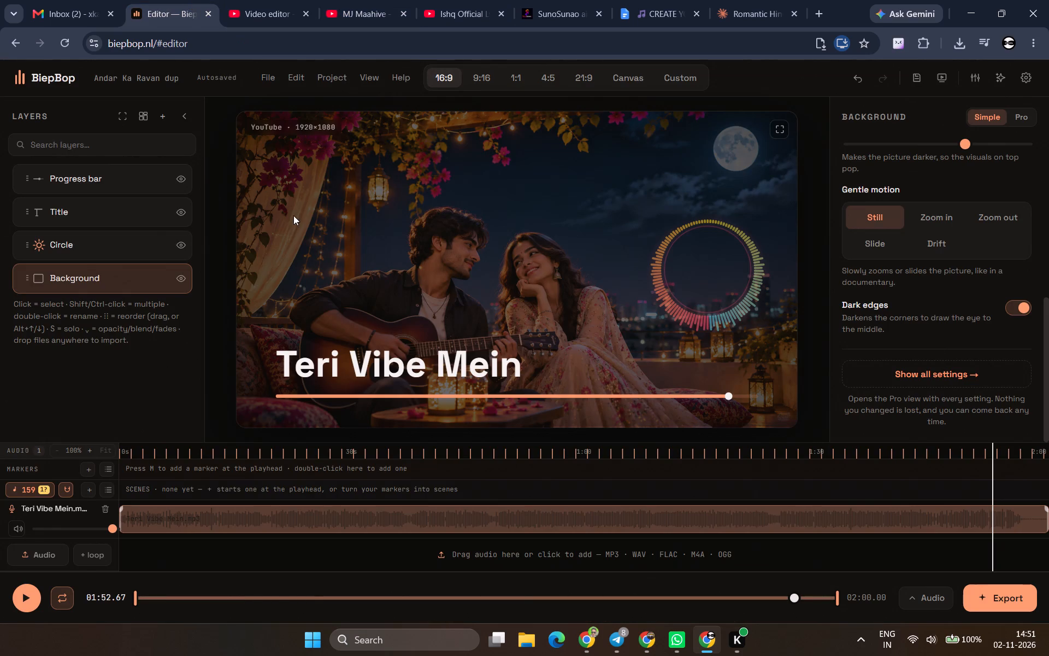
click(480, 74)
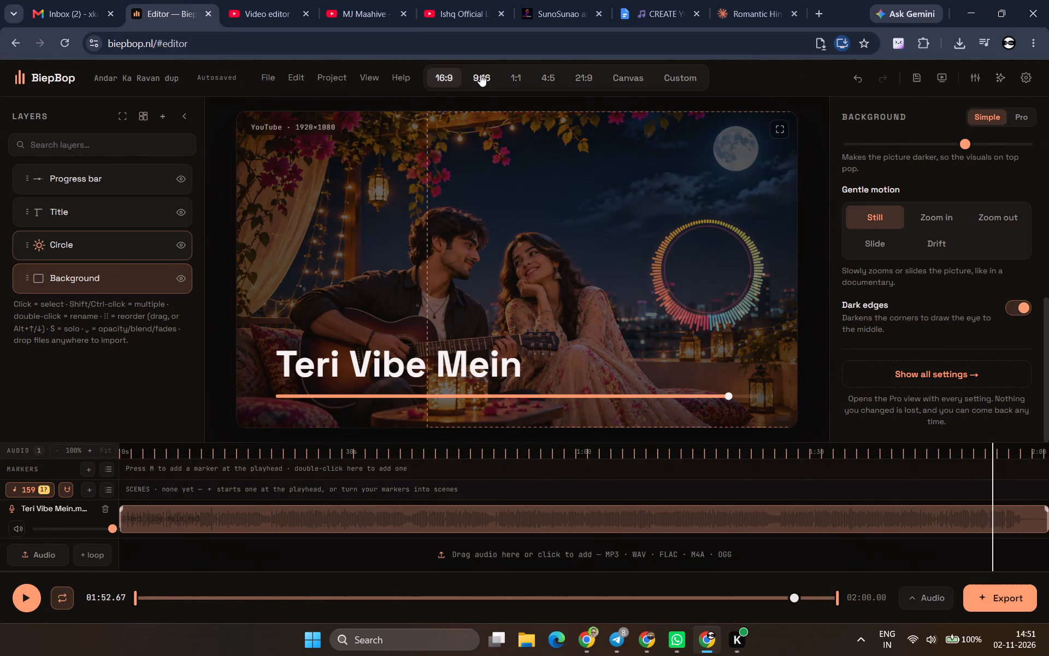
click(726, 313)
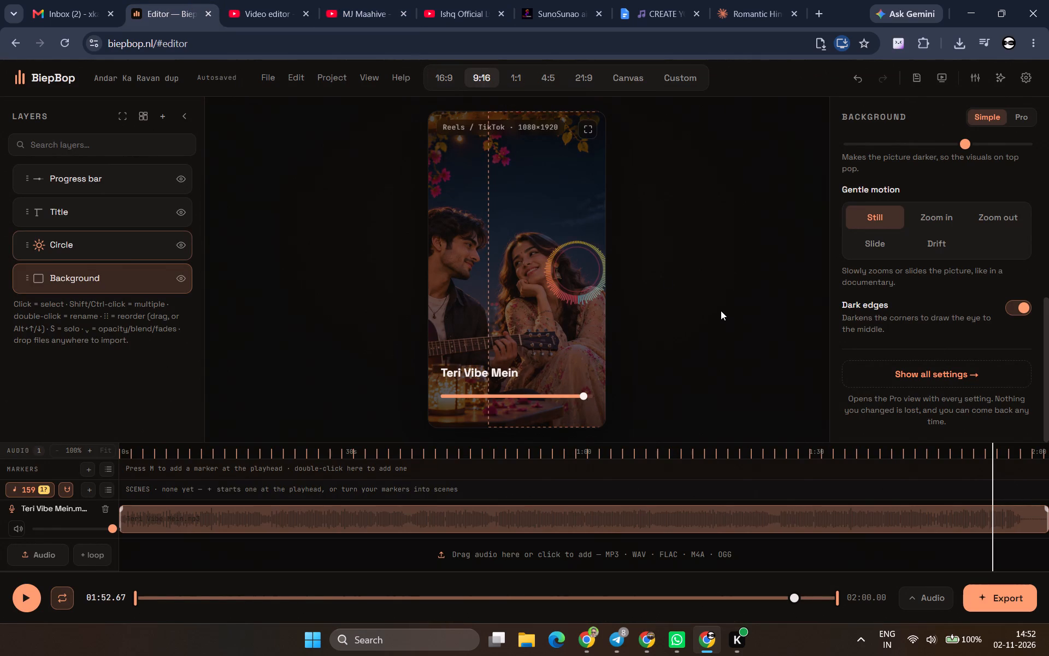
Move the circle visualizer to the centre of the vertical canvas.
drag(597, 266, 532, 267)
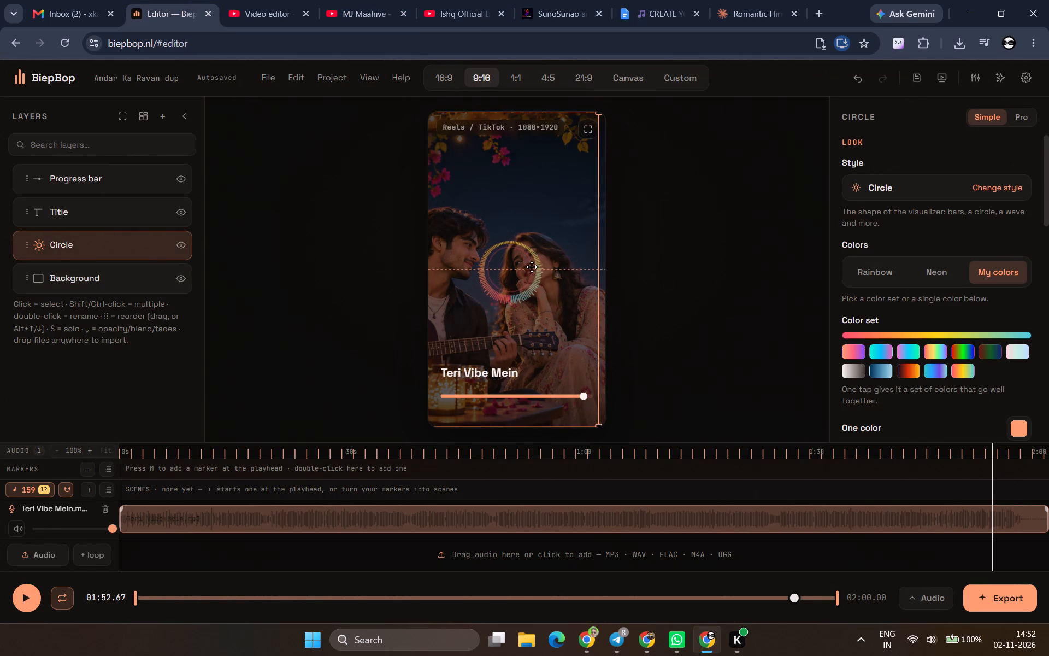
drag(532, 267, 534, 267)
click(655, 273)
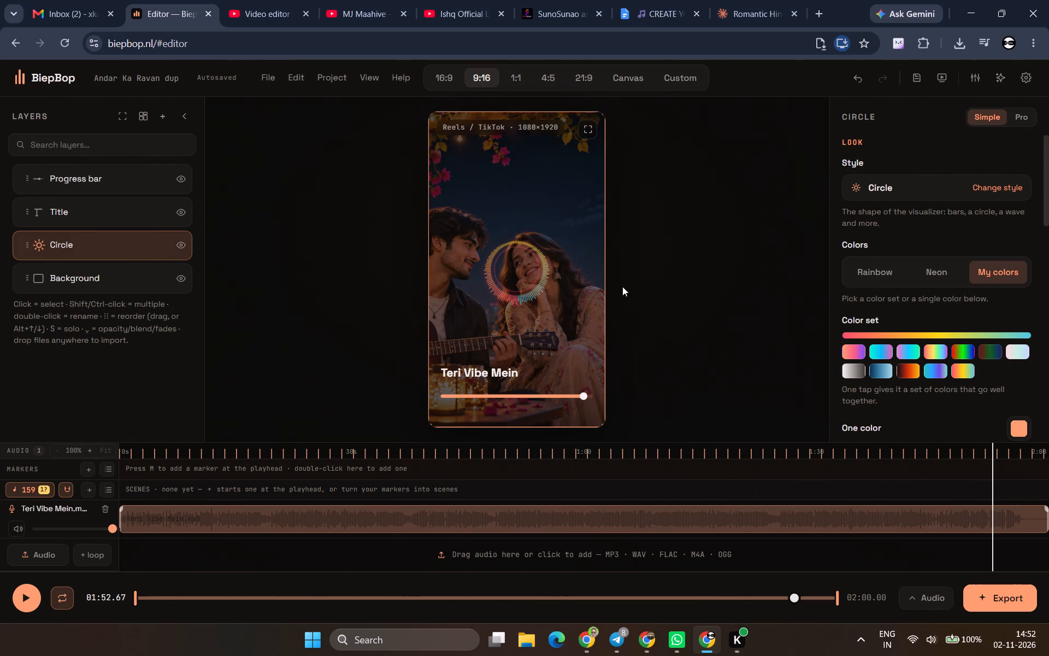
Shorten the Teri Vibe Mein audio clip to about one minute by trimming its end.
click(306, 522)
drag(1043, 514, 714, 517)
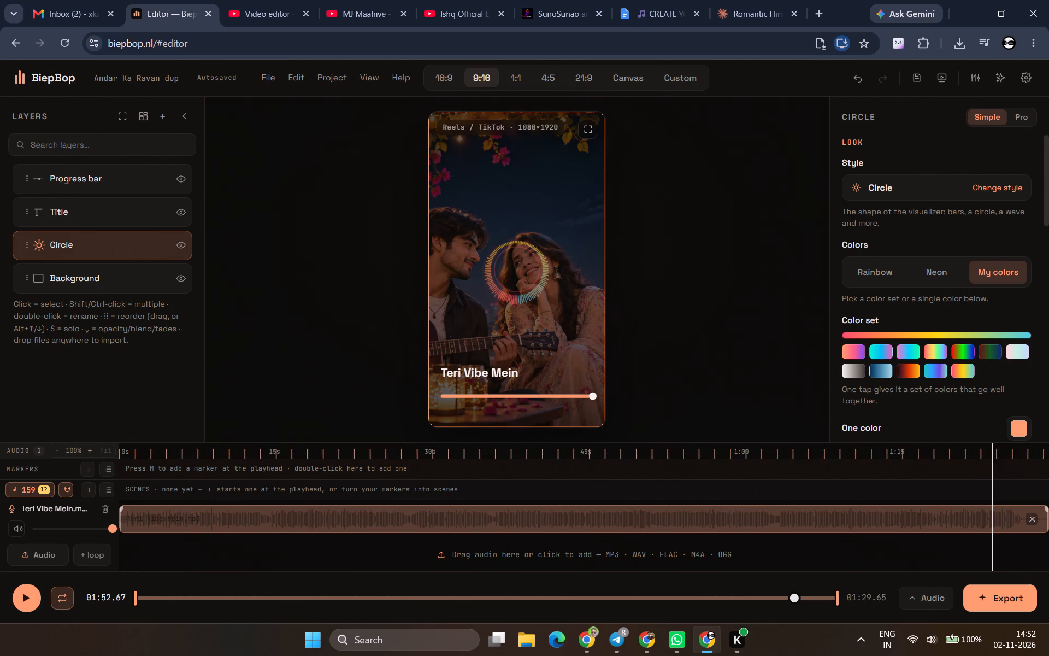
drag(714, 517, 664, 520)
click(594, 526)
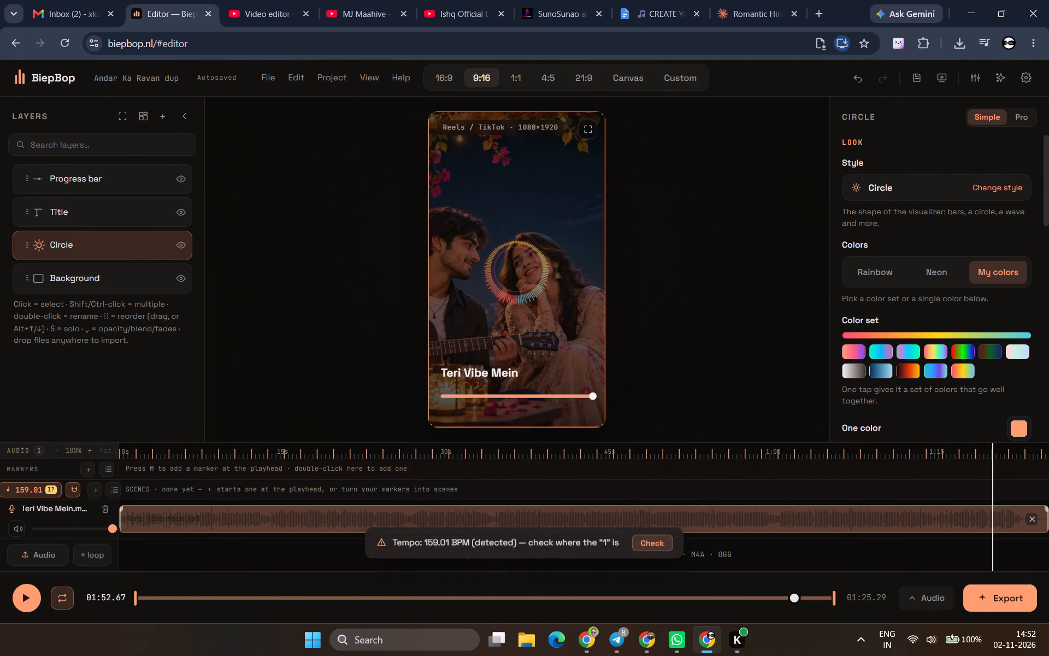
click(1048, 513)
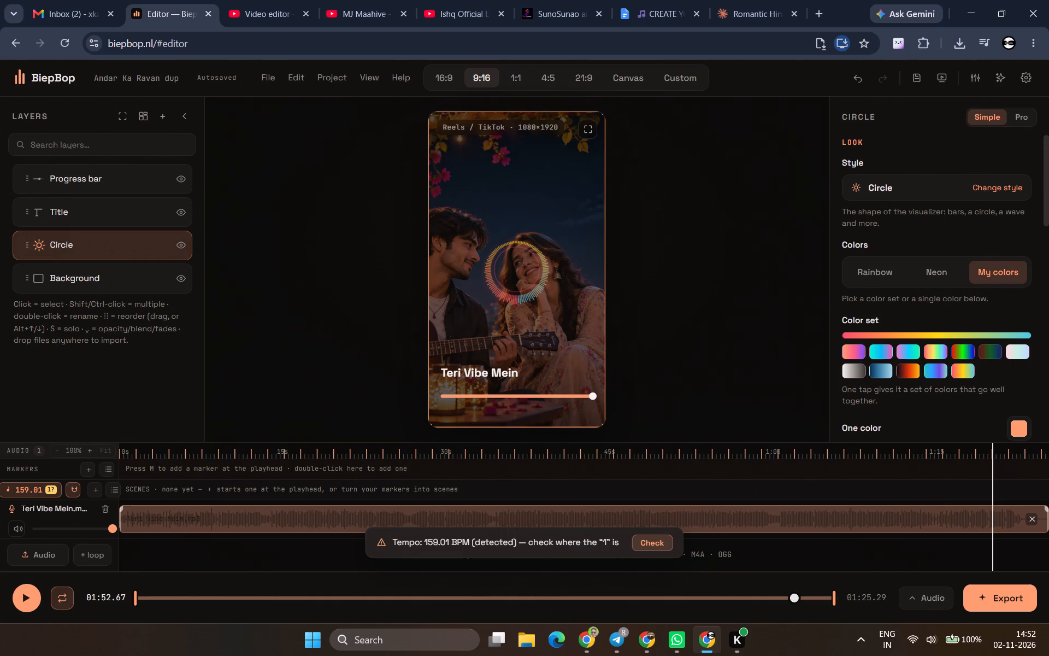
drag(1047, 518, 874, 519)
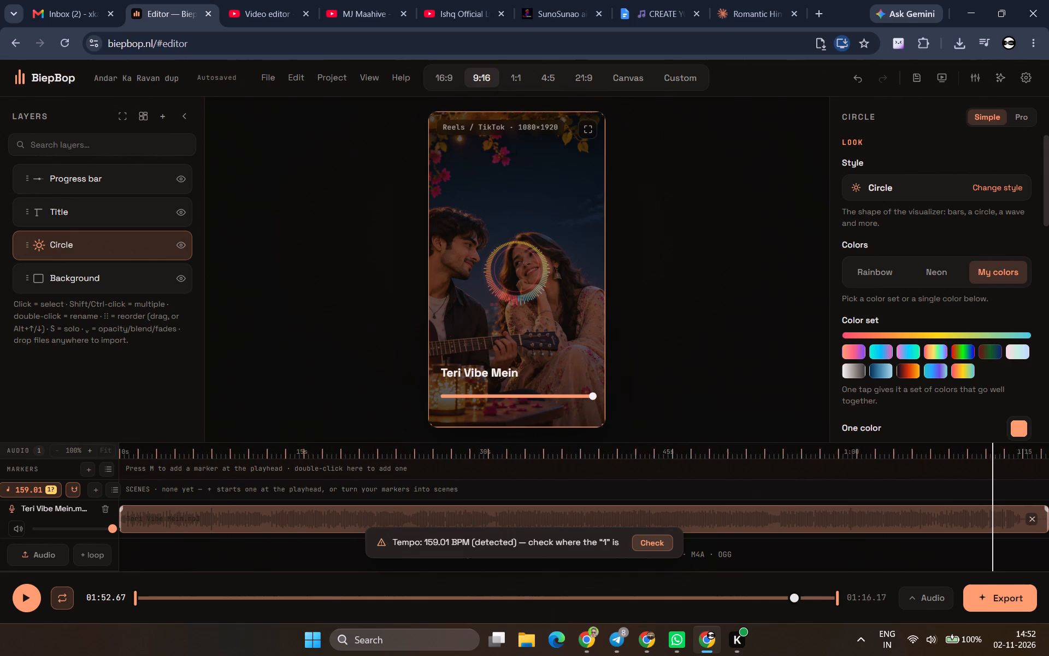
drag(874, 519, 661, 521)
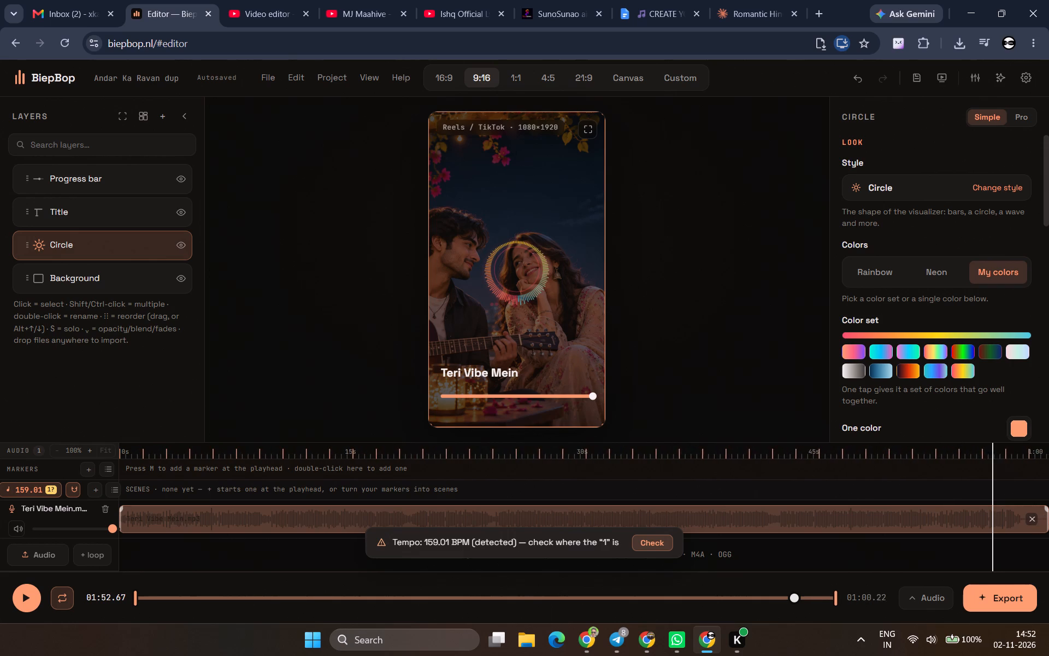
drag(661, 521, 693, 519)
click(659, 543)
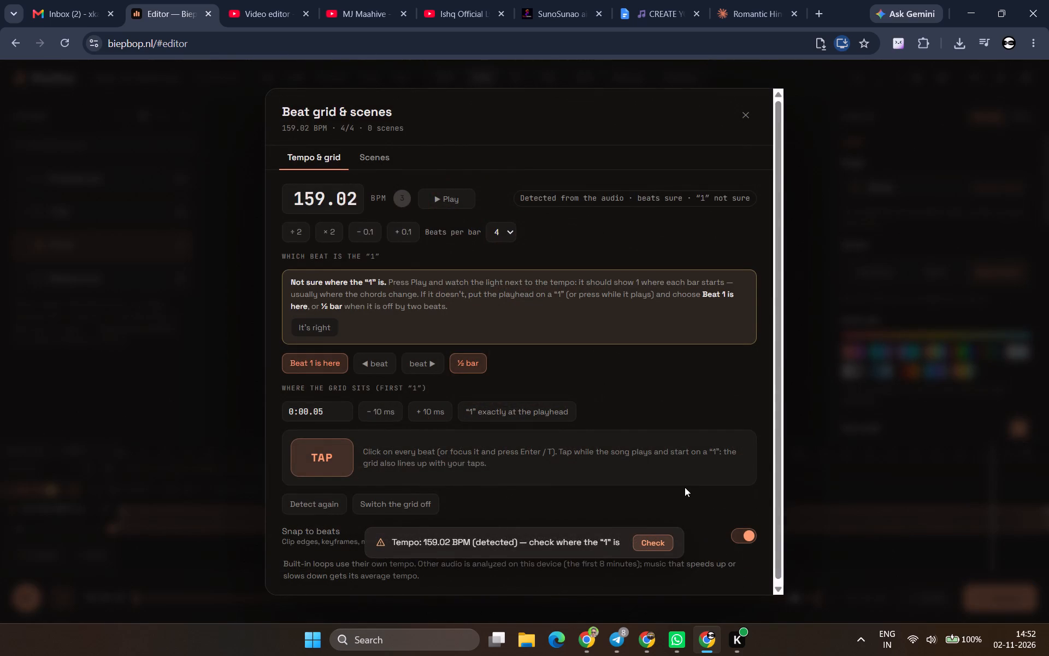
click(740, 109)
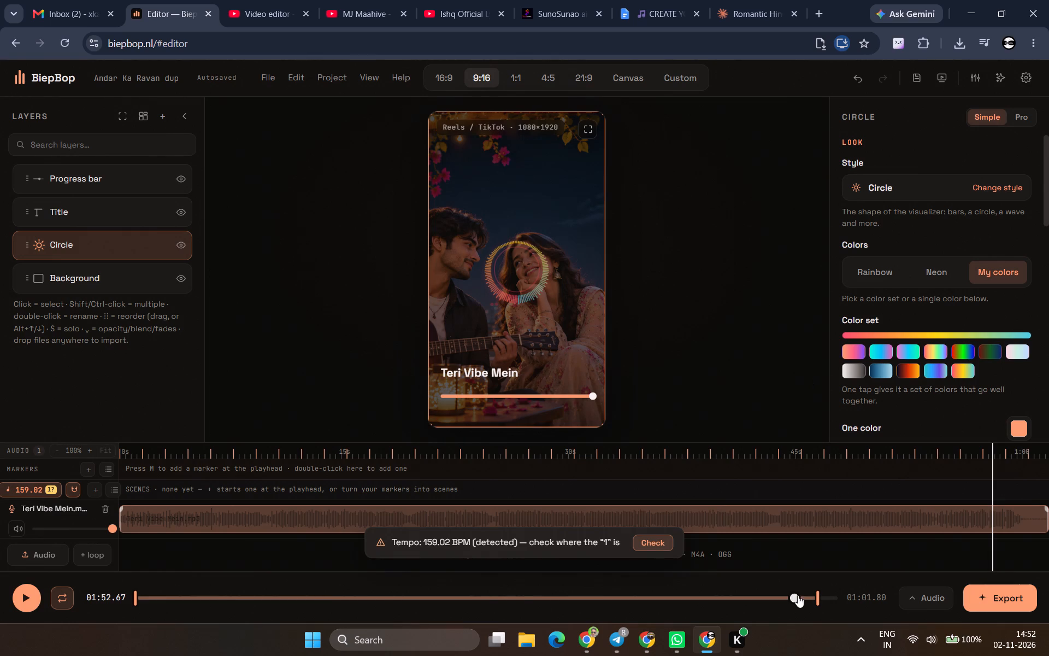
Trim the end of the Teri Vibe Mein audio clip further, to about 45 seconds.
drag(794, 598, 401, 550)
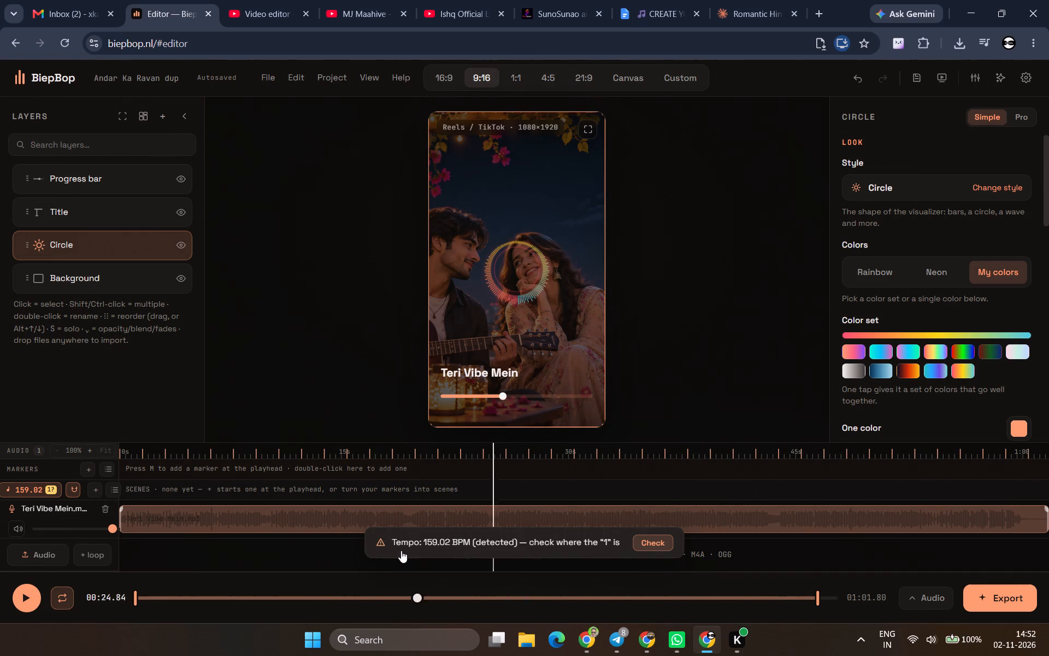
drag(401, 550, 294, 551)
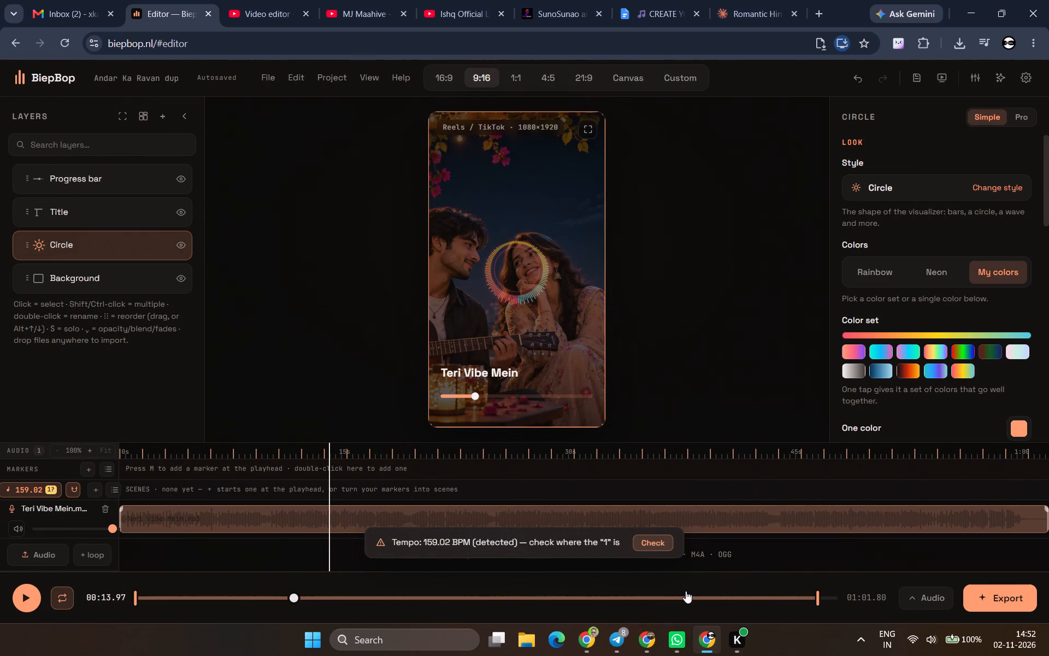
click(691, 594)
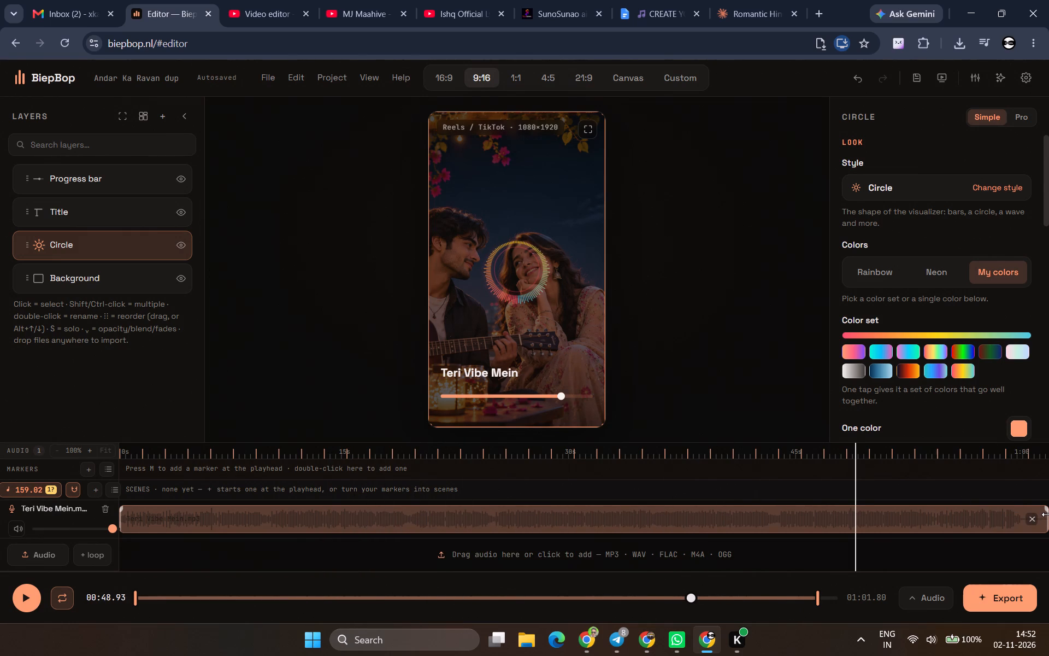
drag(1047, 514, 754, 514)
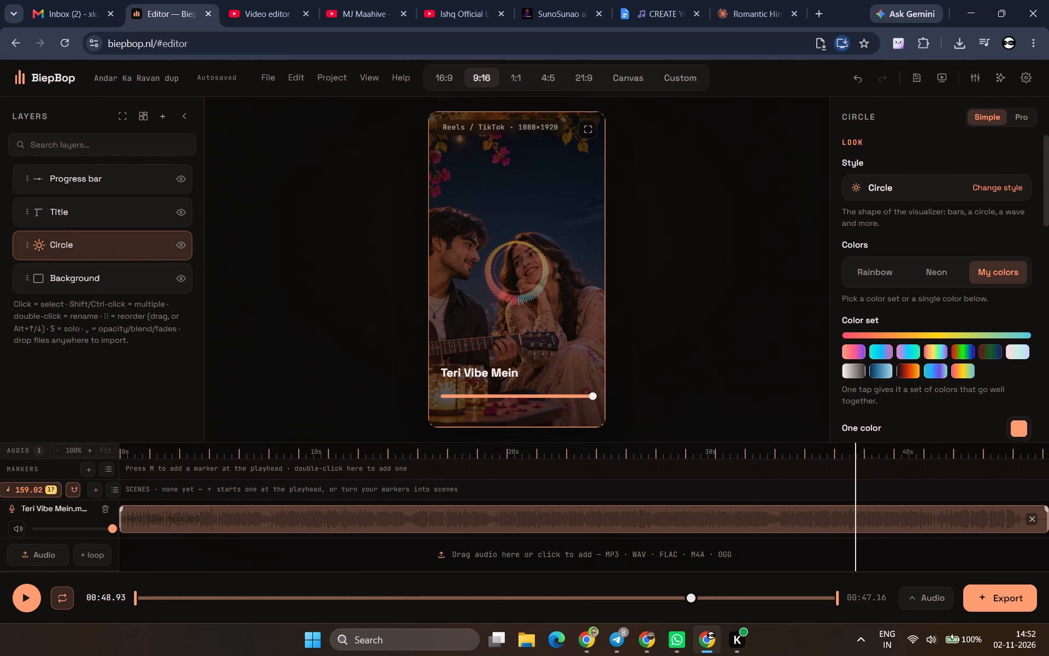
drag(754, 514, 693, 517)
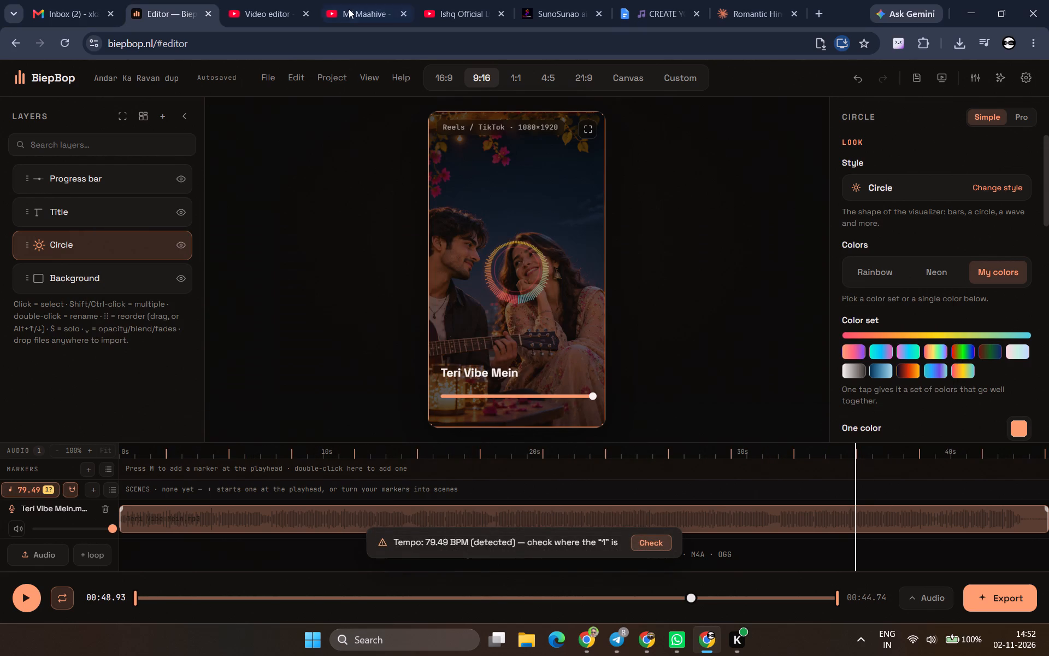
Switch to YouTube Studio, dismiss the upload notice, and preview the vertical crop and length of the Teri Vibe Mein Short.
click(215, 0)
click(263, 3)
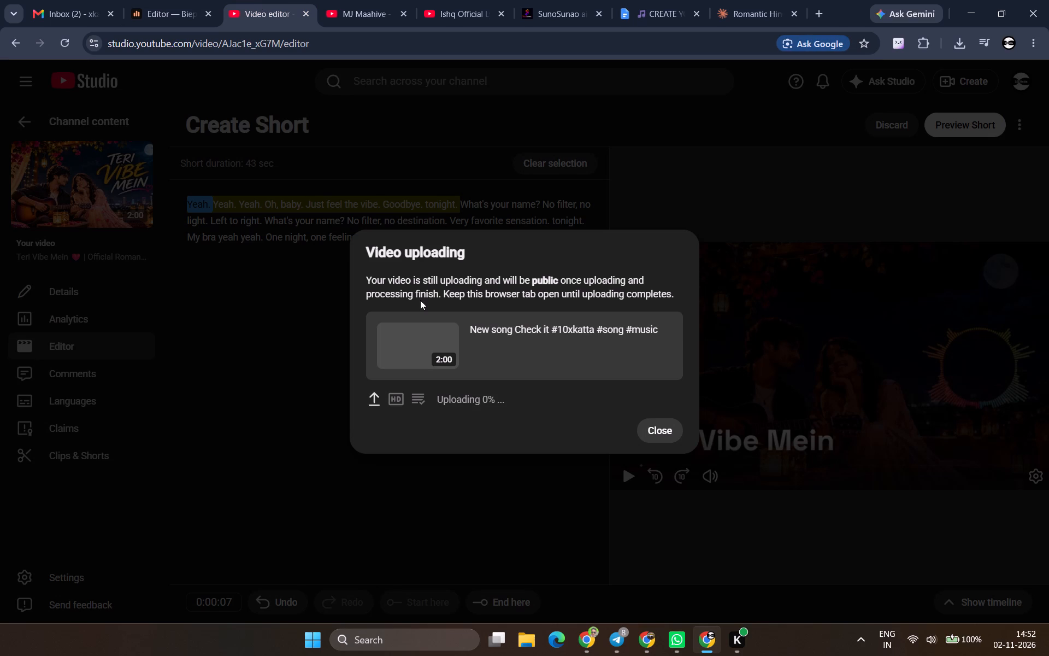
click(646, 425)
click(503, 353)
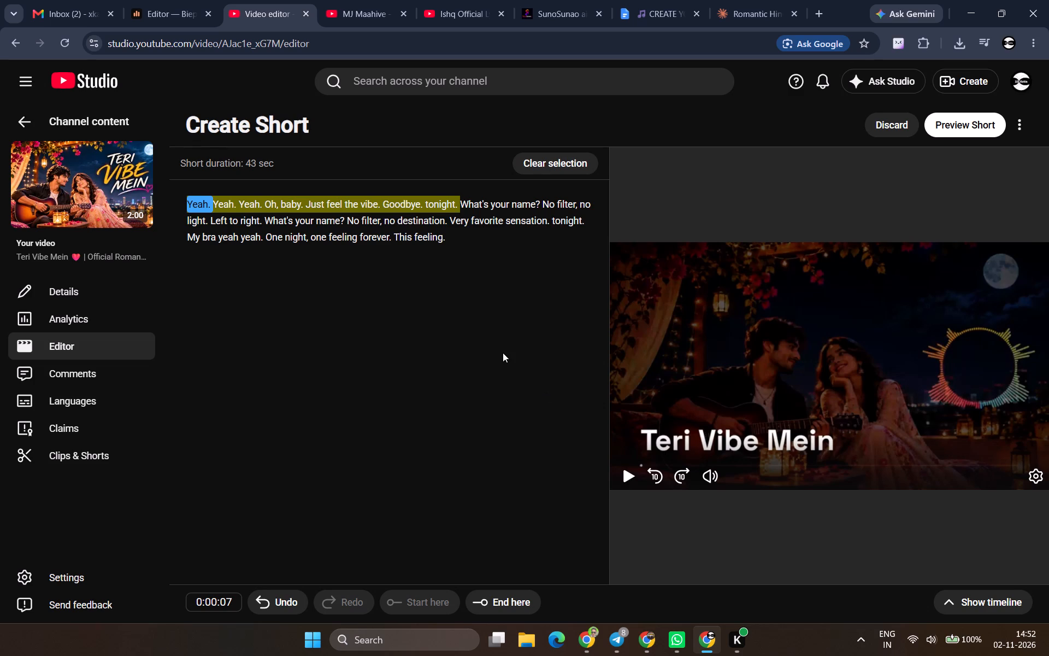
click(734, 319)
click(383, 374)
click(950, 135)
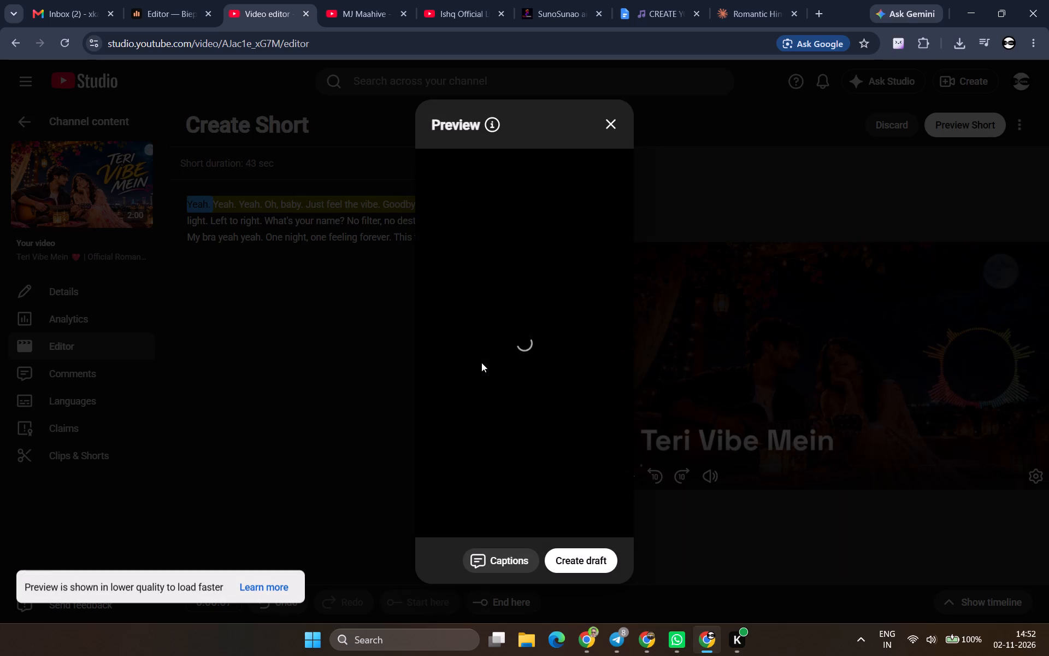
click(519, 343)
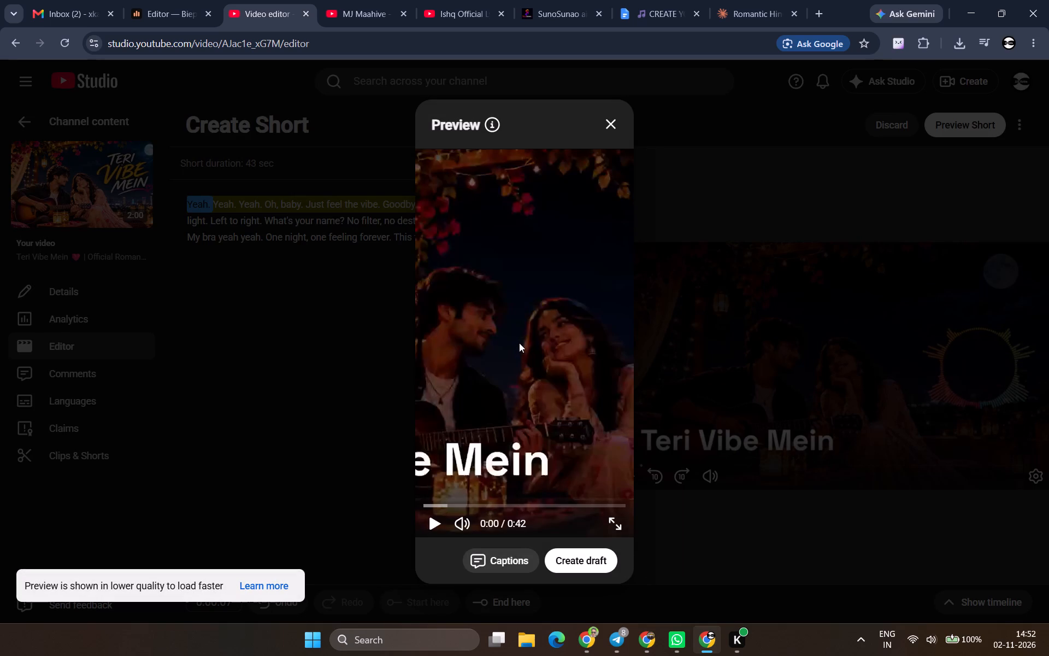
click(519, 343)
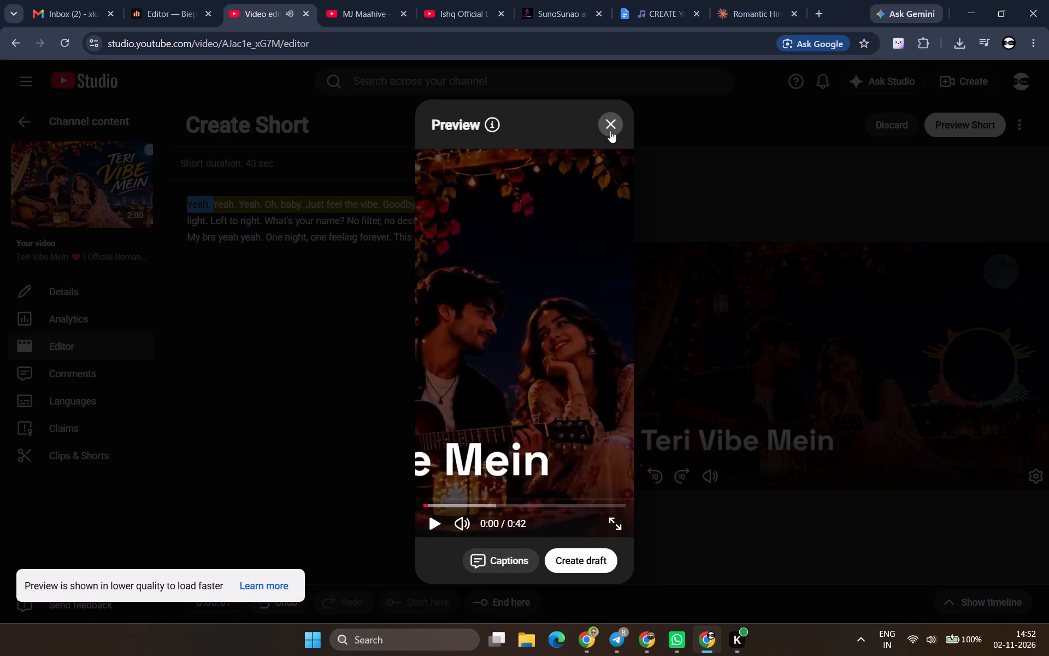
click(610, 131)
Return to the BiepBop editor, trim the end of the Teri Vibe Mein clip to about 42 seconds, and play it.
click(166, 0)
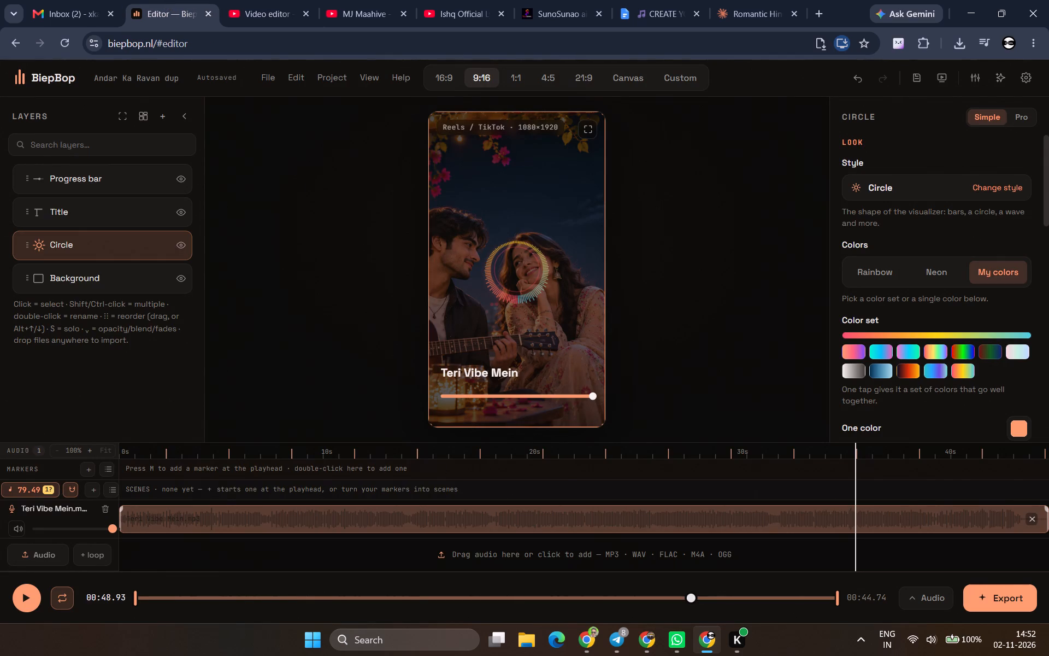
drag(1046, 516, 1012, 512)
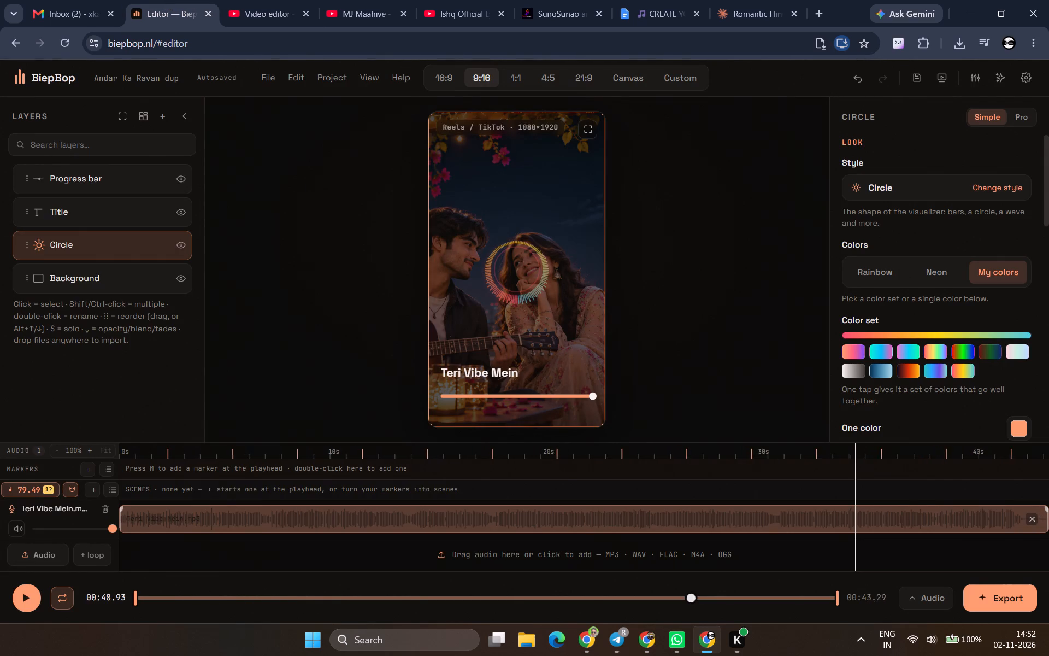
drag(1012, 512, 989, 517)
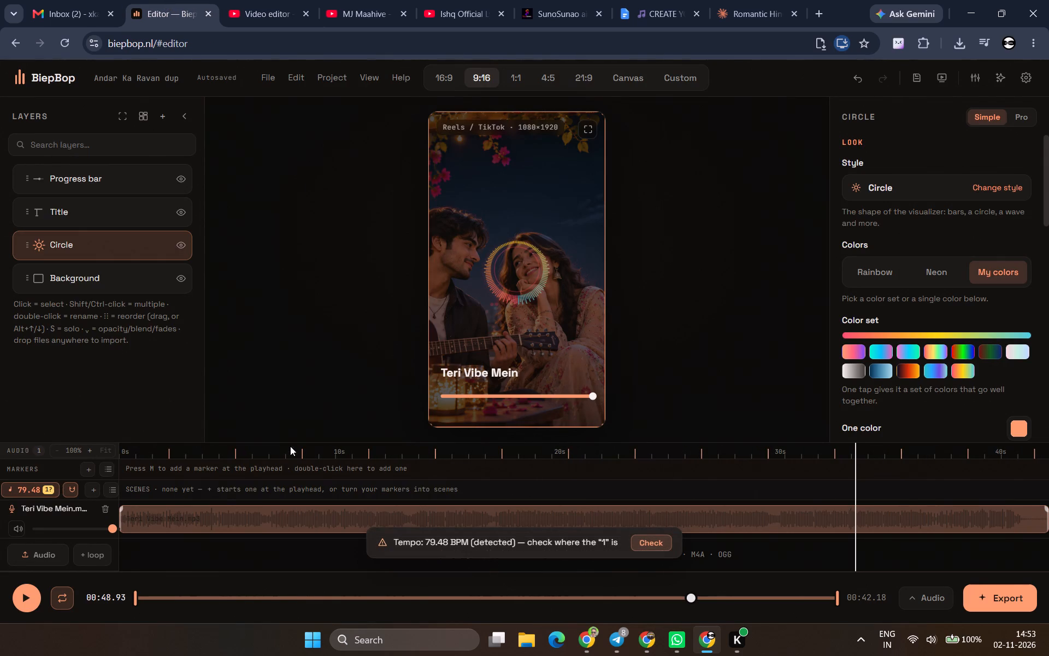
click(28, 604)
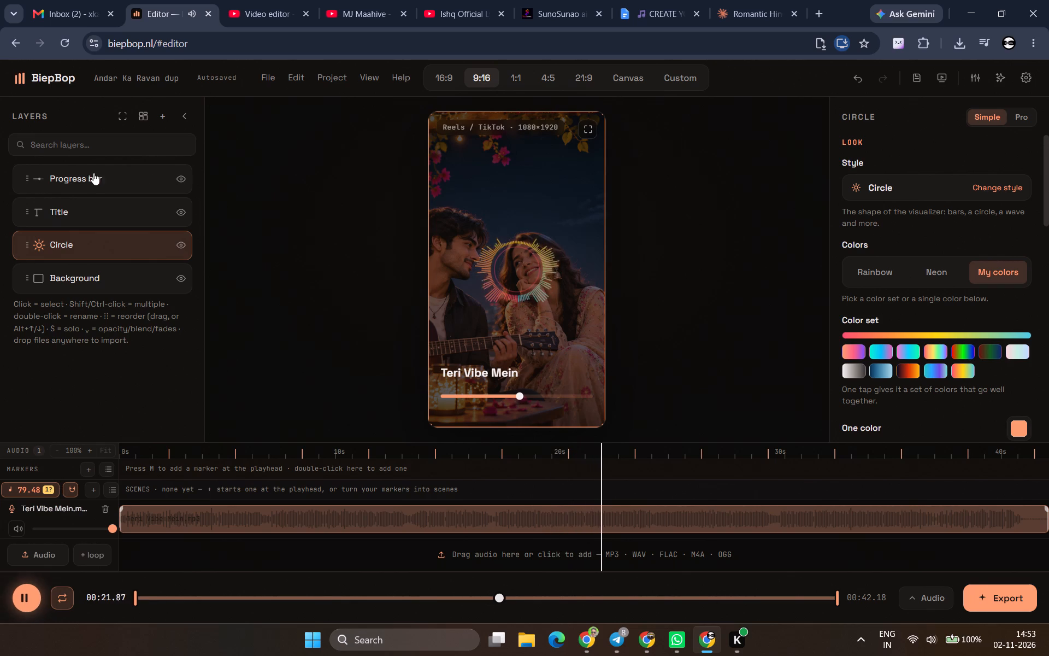
Add a text layer reading "New song", centred just above the circle visualizer on the vertical canvas.
click(162, 117)
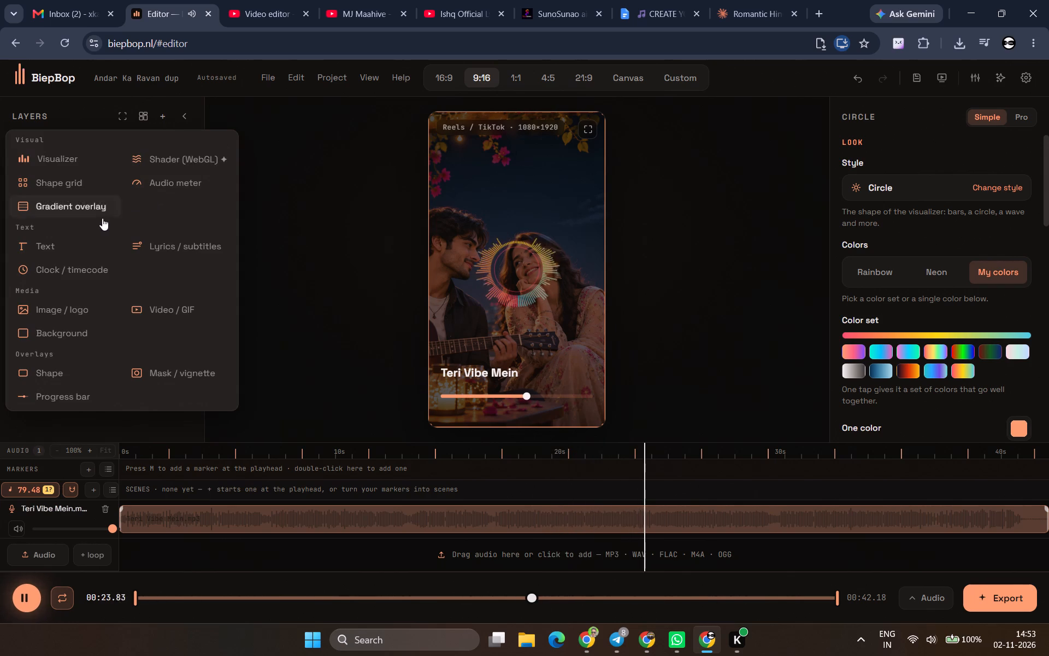
click(83, 239)
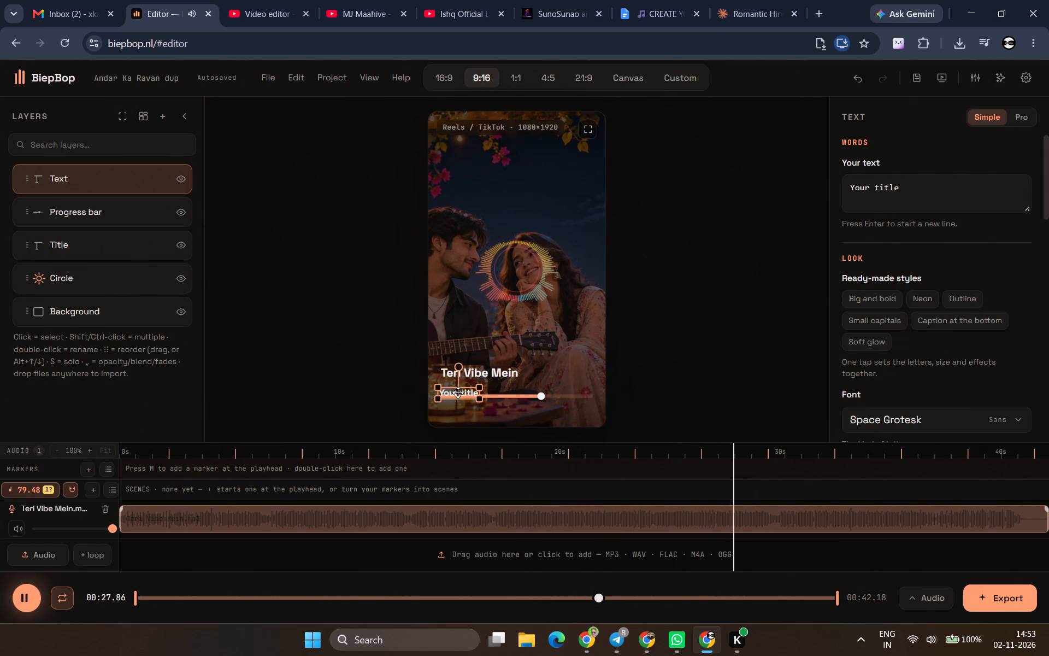
drag(458, 393, 515, 214)
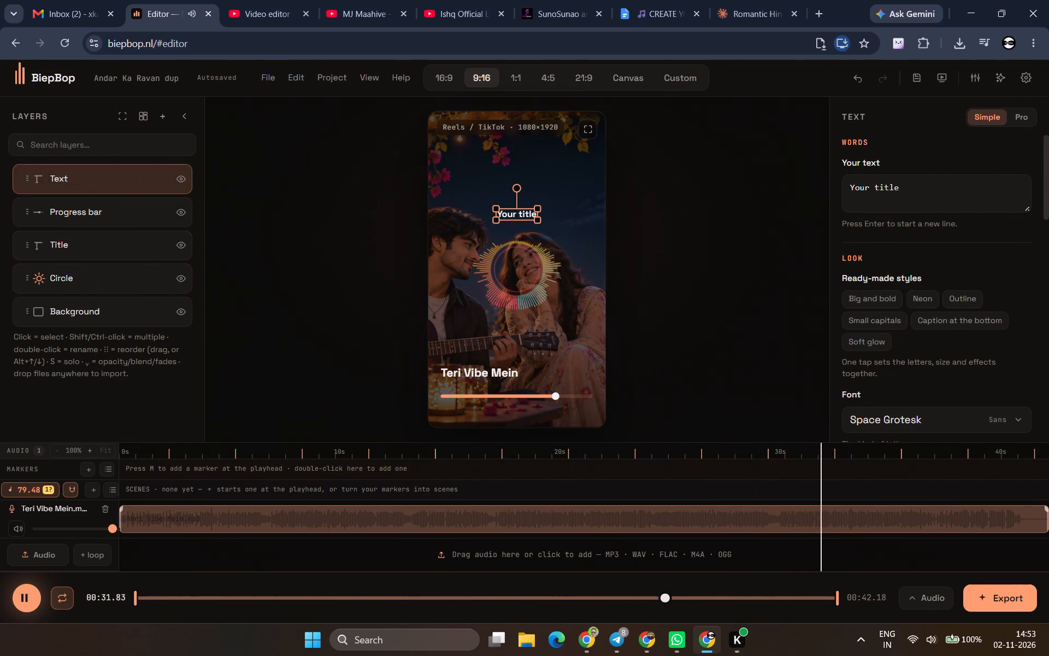
double_click(958, 189)
key(ctrl+a)
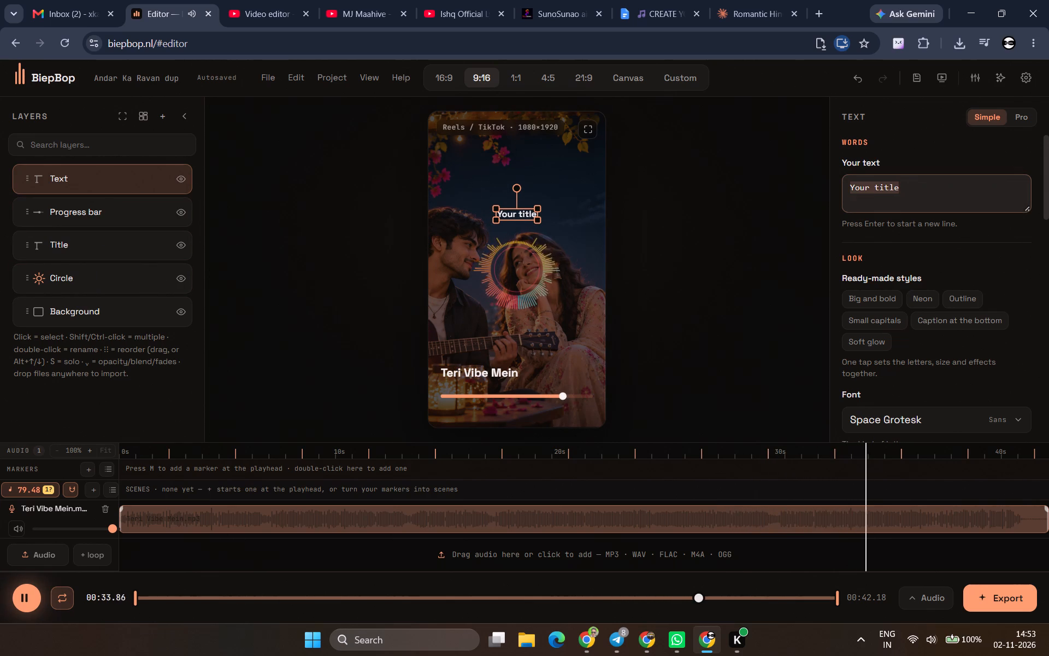
key(BackSpace)
text(New)
key(space)
text(song)
key(space)
key(BackSpace)
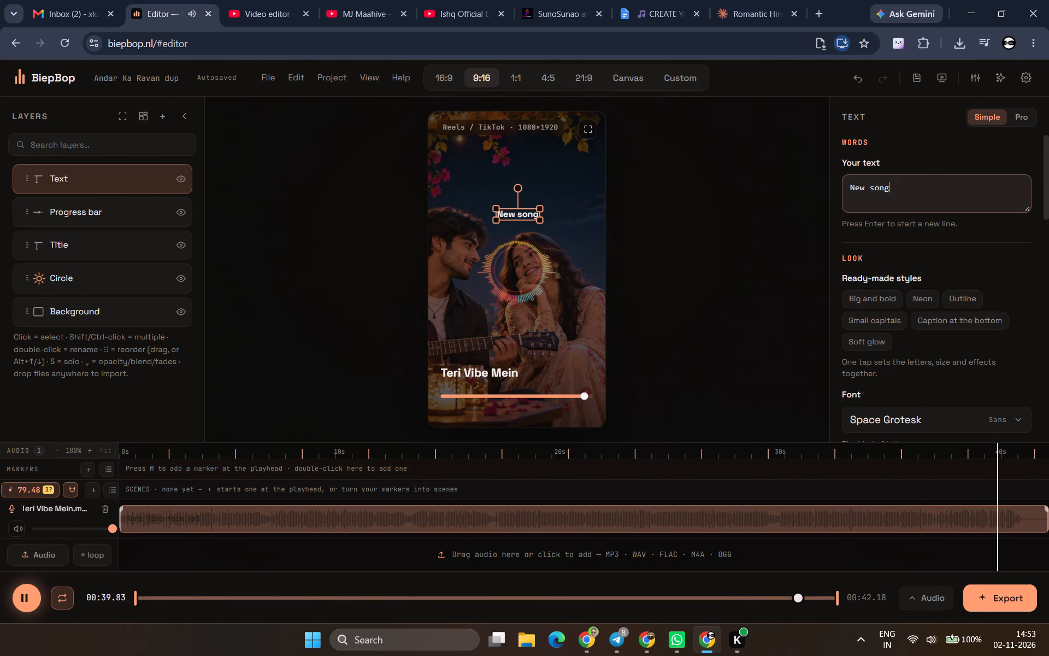
click(1048, 237)
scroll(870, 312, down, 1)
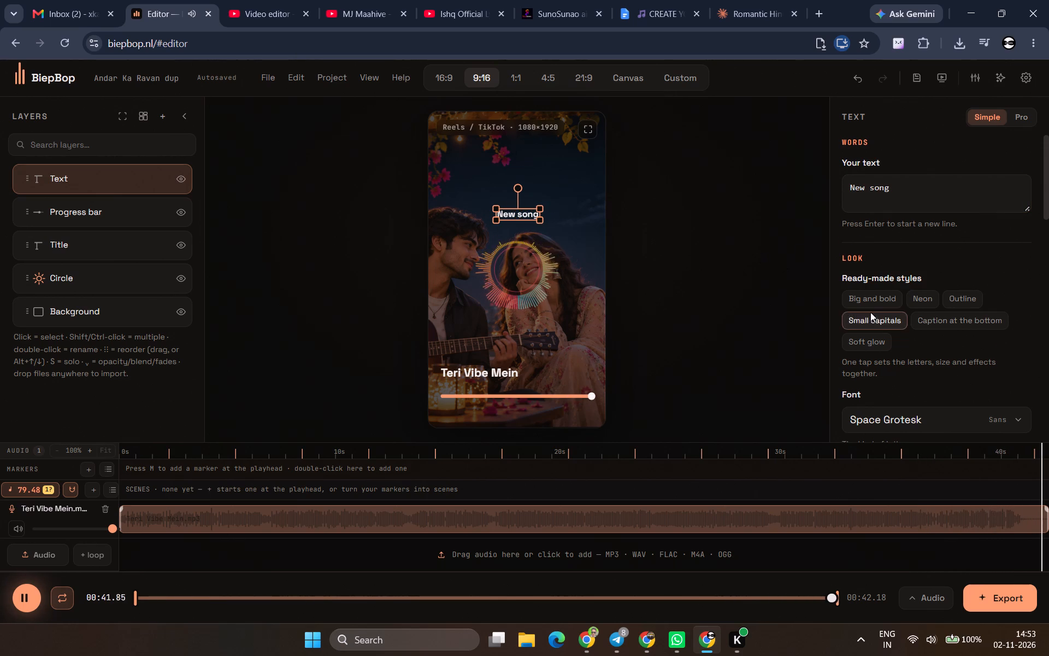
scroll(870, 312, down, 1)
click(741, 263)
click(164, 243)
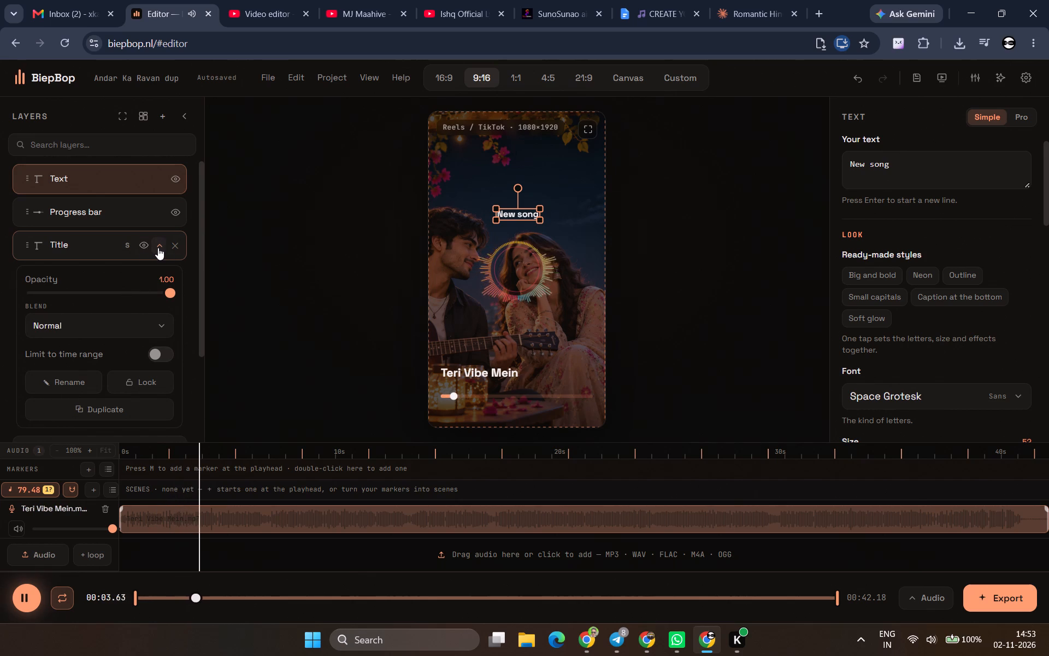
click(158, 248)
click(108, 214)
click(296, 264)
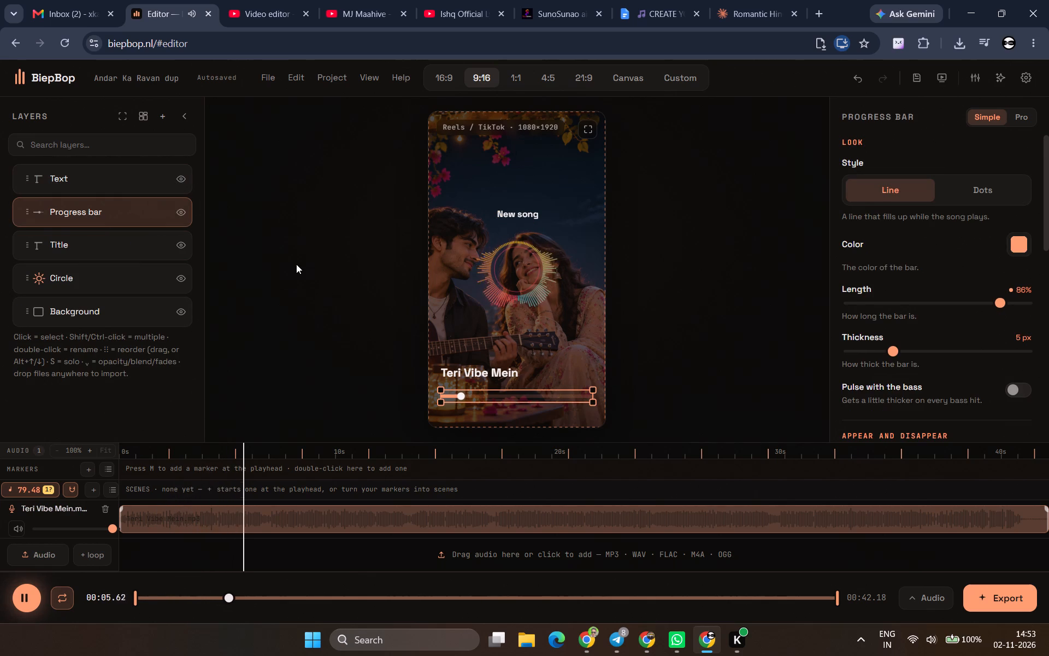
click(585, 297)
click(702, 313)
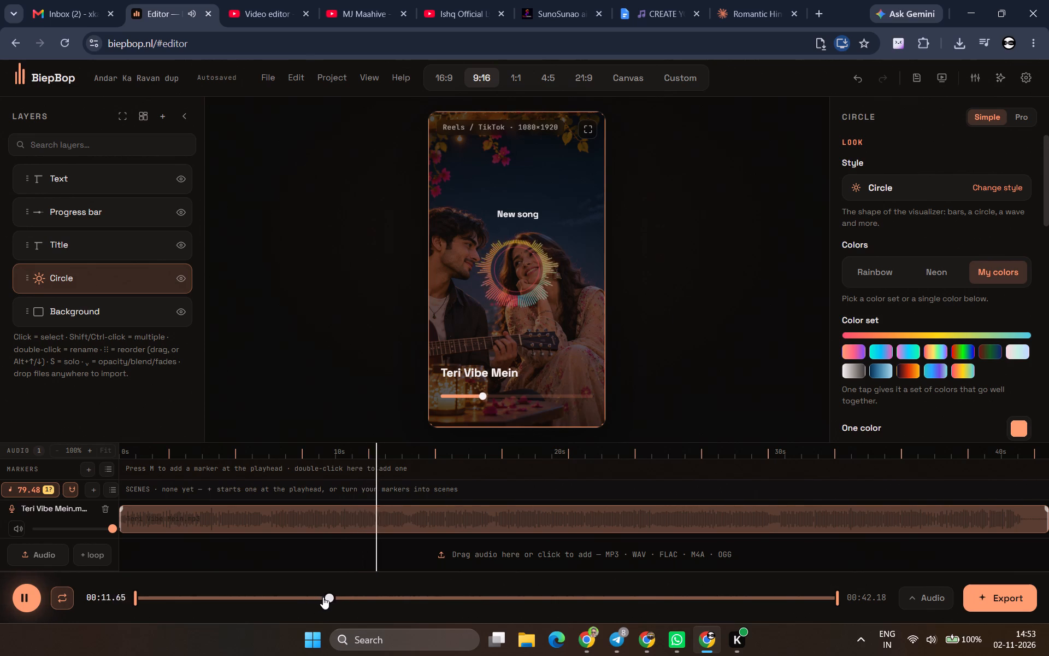
Play the last part of the vertical preview to check how the shortened song ends.
drag(323, 597, 684, 604)
click(684, 604)
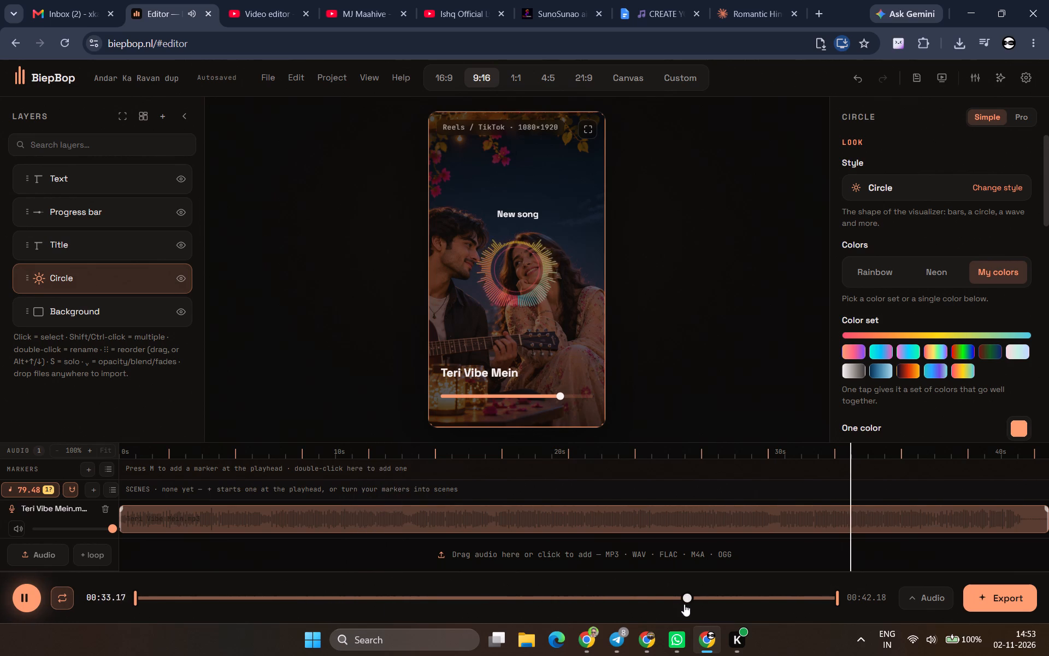
click(763, 599)
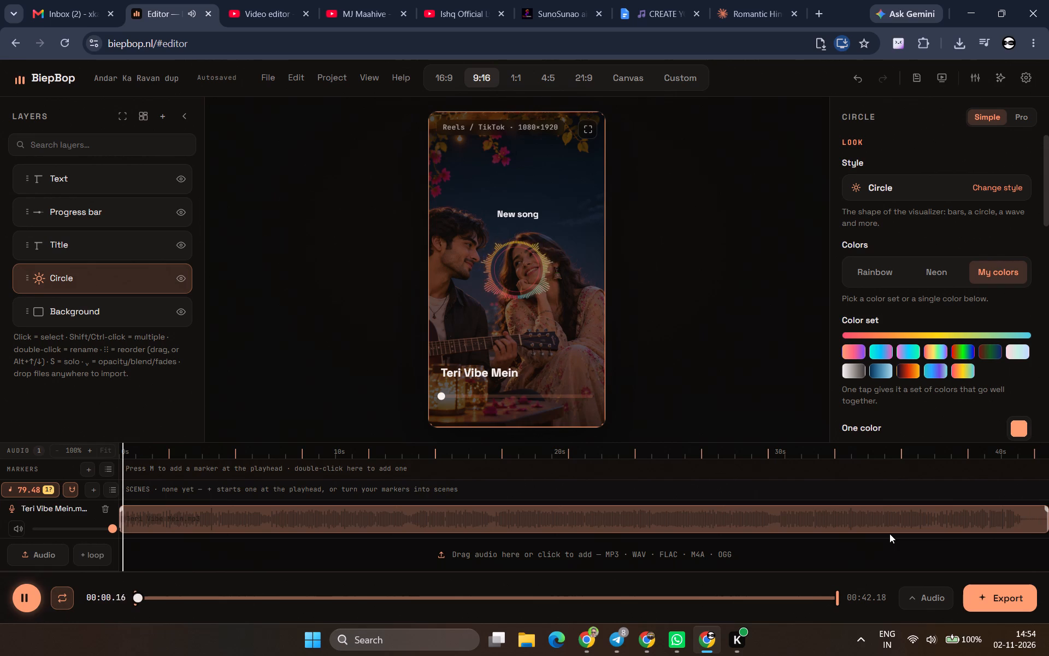
click(856, 484)
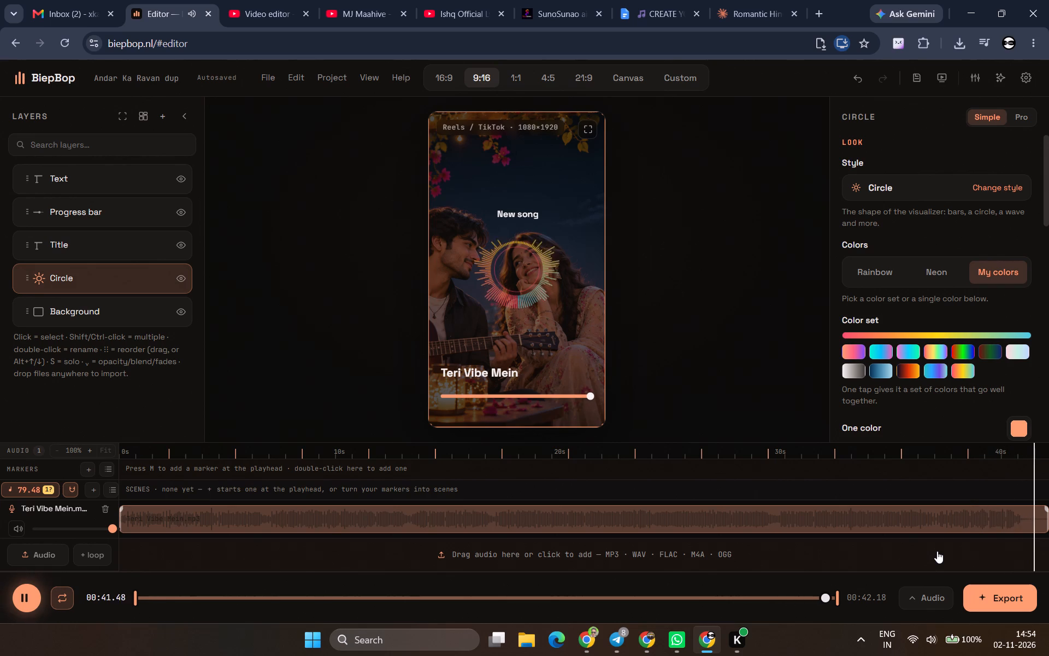
Extend the end of the Teri Vibe Mein audio clip slightly, to about 42.3 seconds.
click(1048, 519)
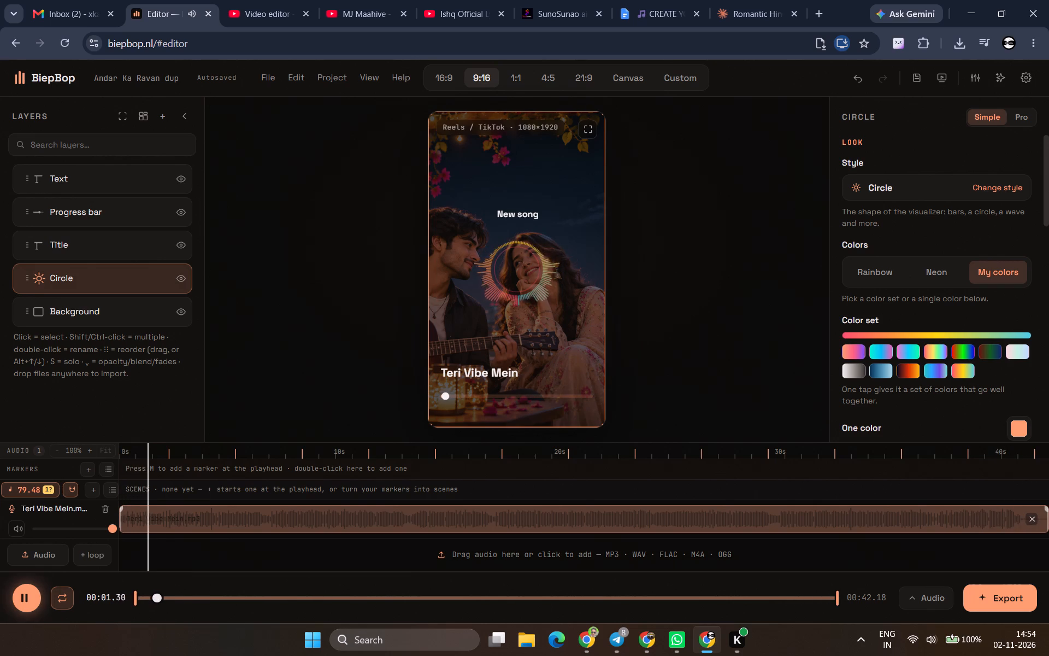
drag(1048, 518, 1048, 514)
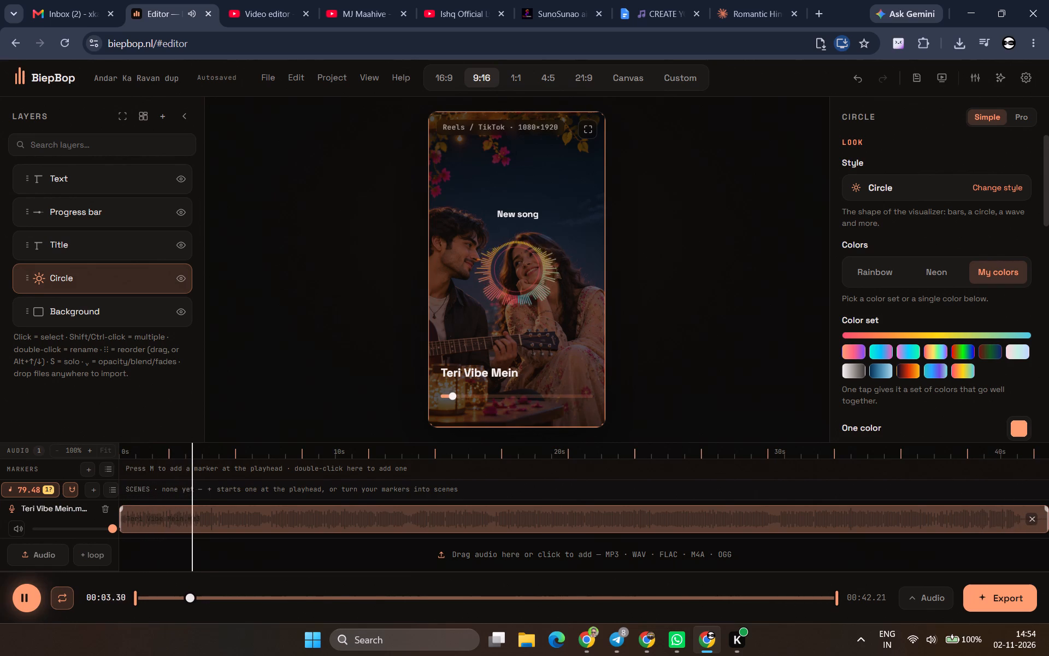
drag(1048, 514, 1048, 512)
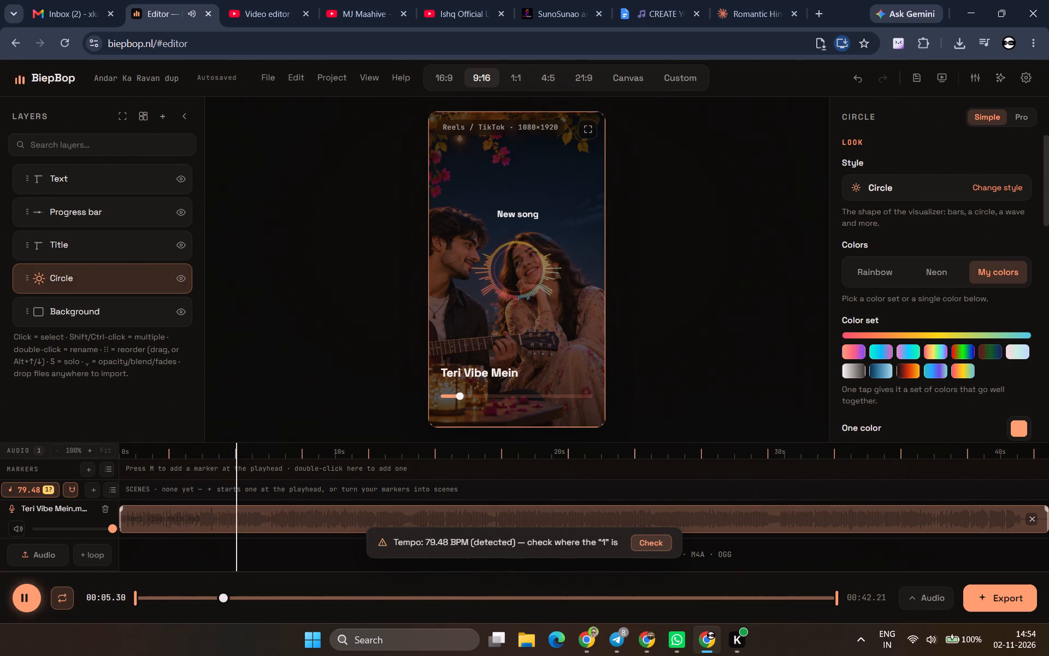
click(1047, 514)
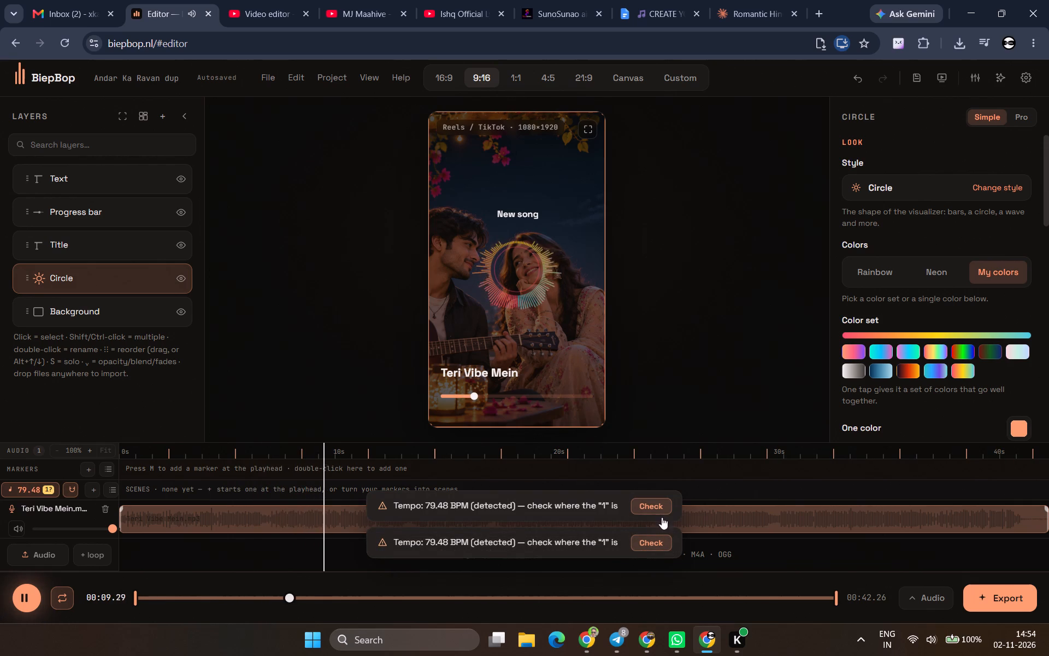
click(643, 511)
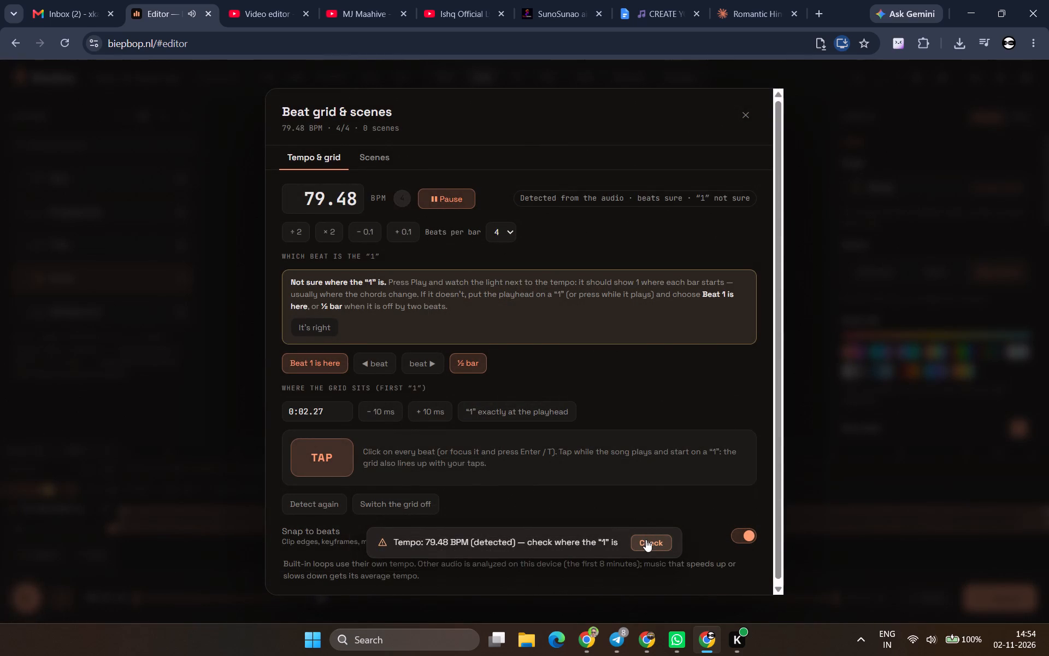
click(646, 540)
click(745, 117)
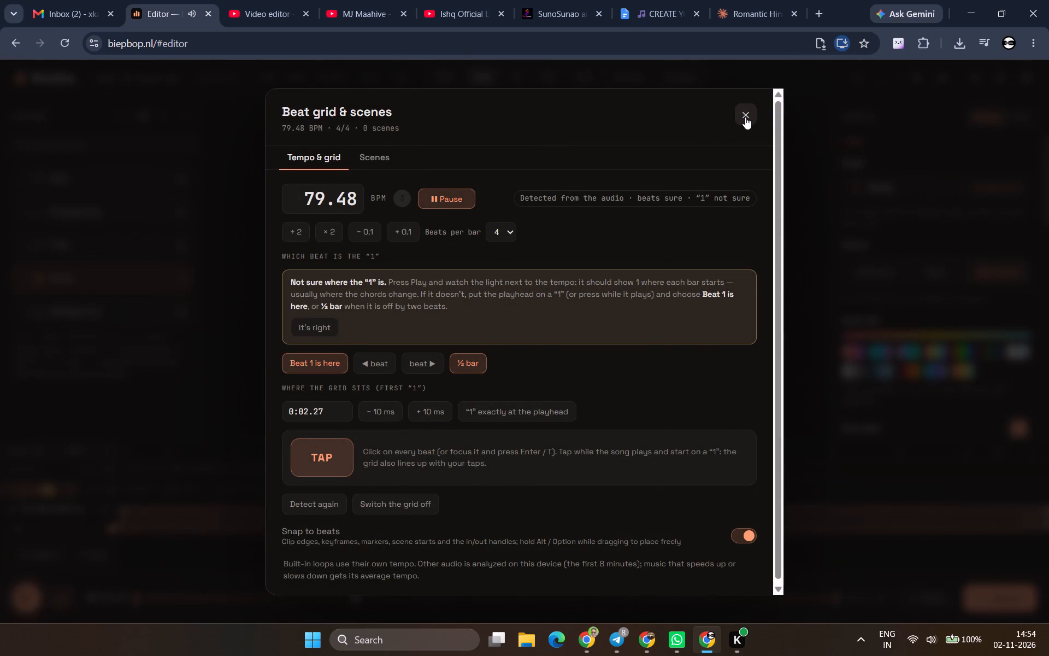
Render the vertical video in Reels / TikTok 9:16 format as a 1080p, 30 fps MP4, saved to the Song video folder.
click(909, 482)
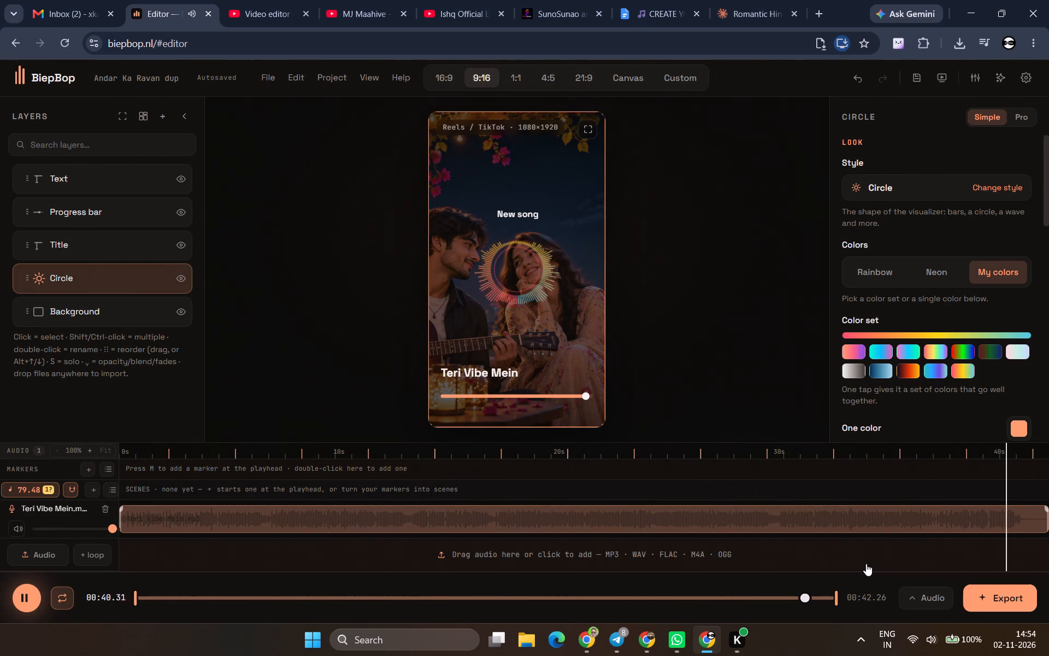
click(1005, 594)
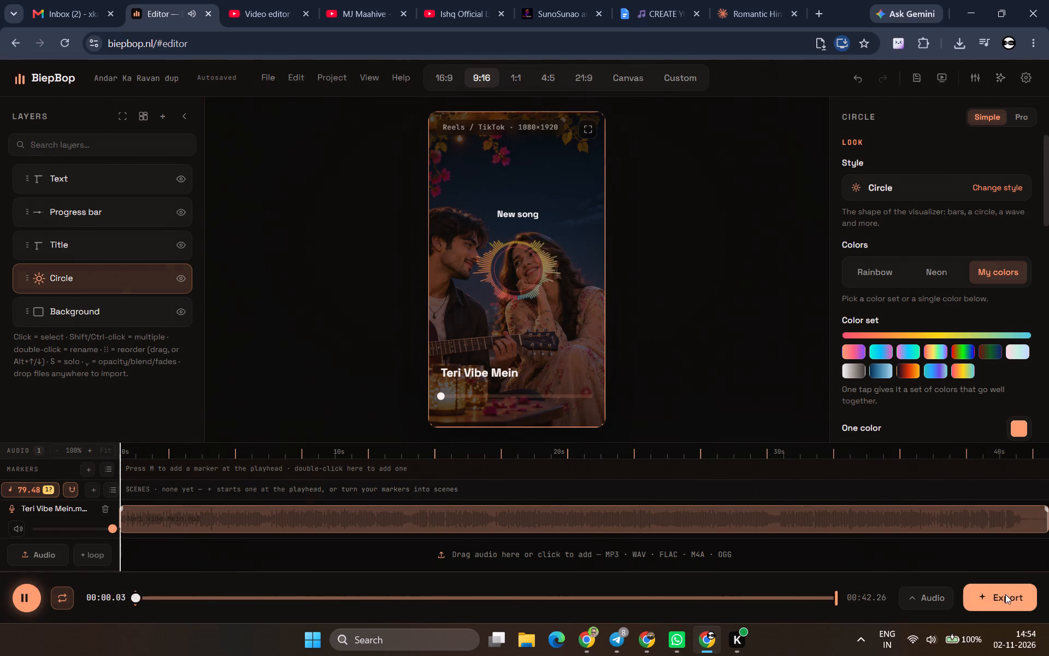
scroll(543, 443, down, 1)
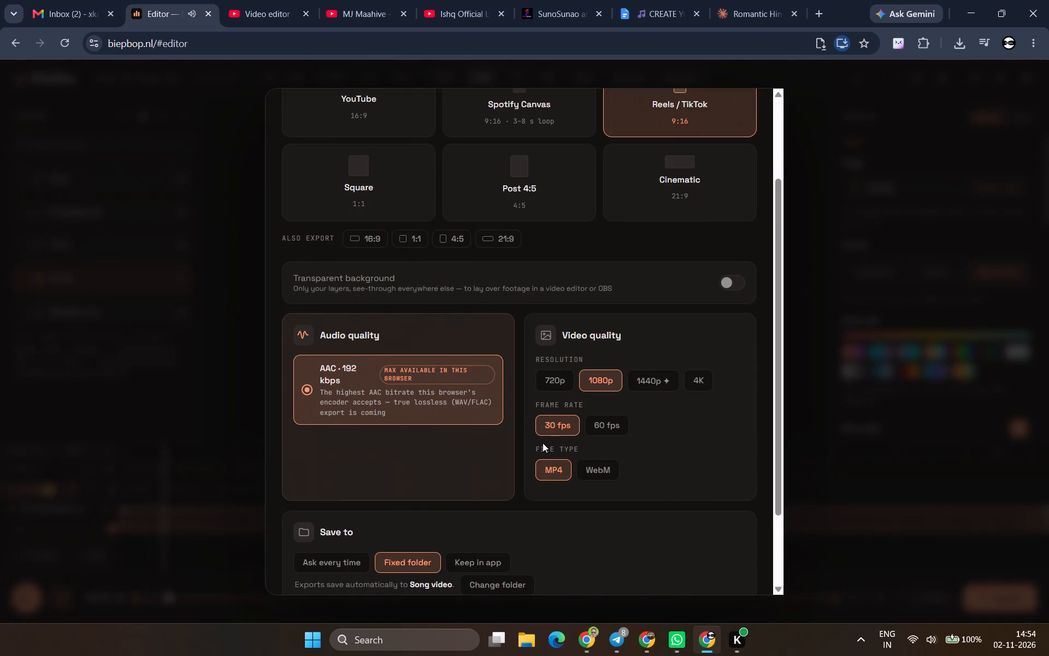
scroll(543, 443, up, 1)
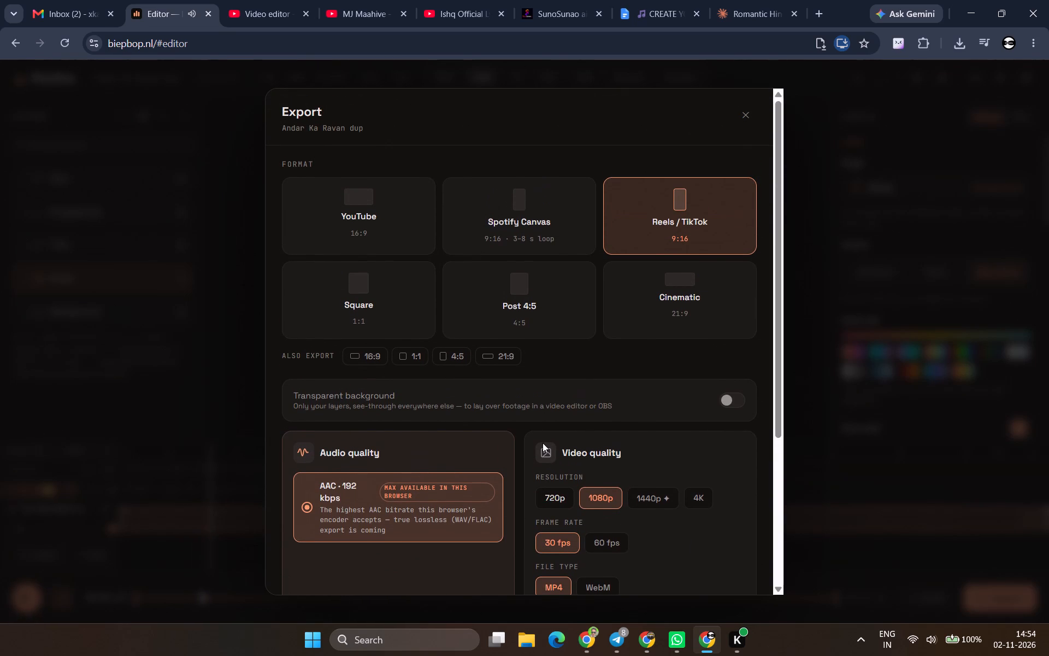
scroll(543, 443, up, 5)
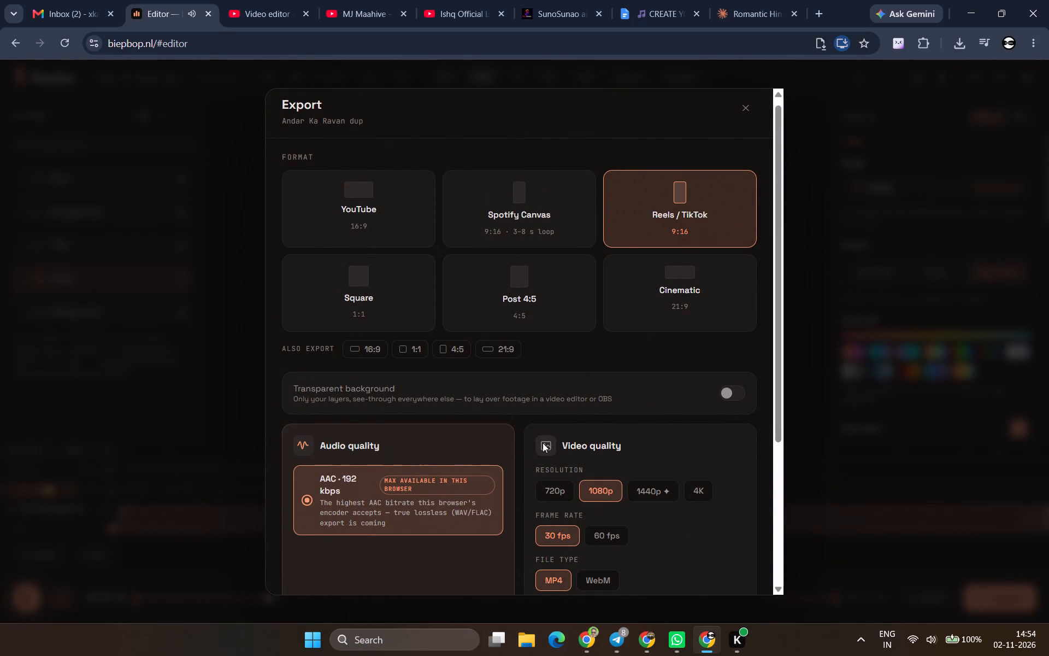
scroll(543, 443, up, 3)
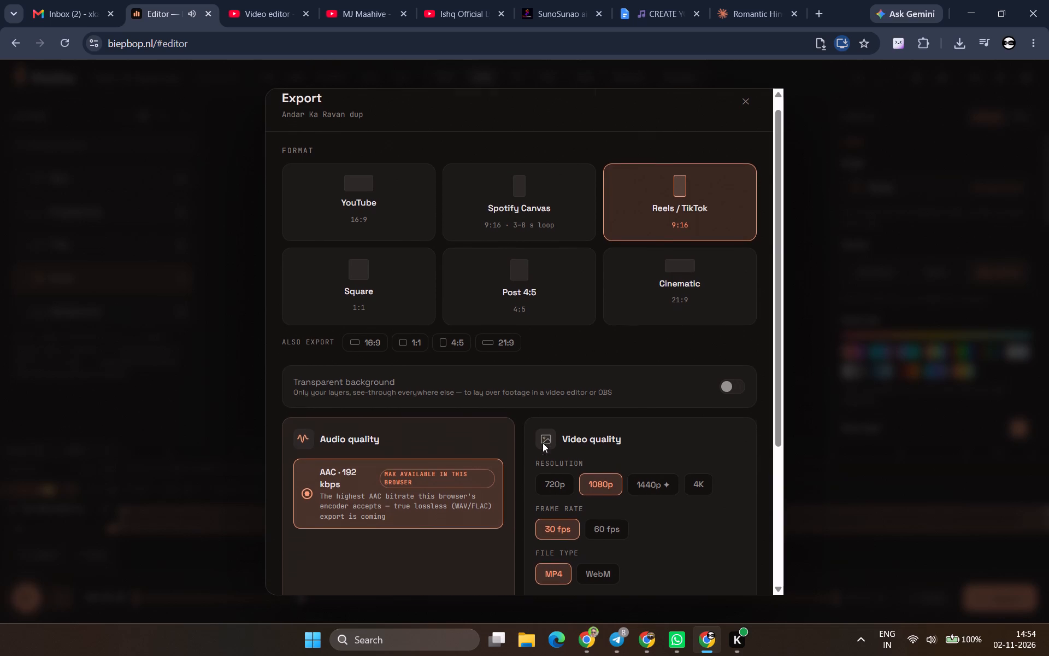
scroll(543, 443, up, 1)
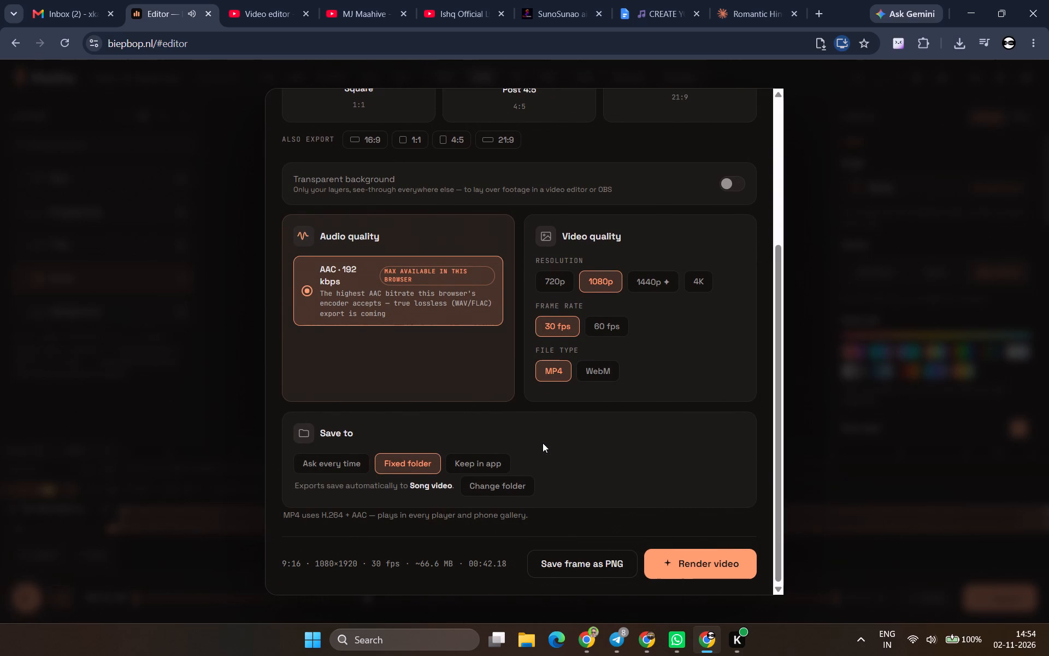
scroll(543, 443, up, 2)
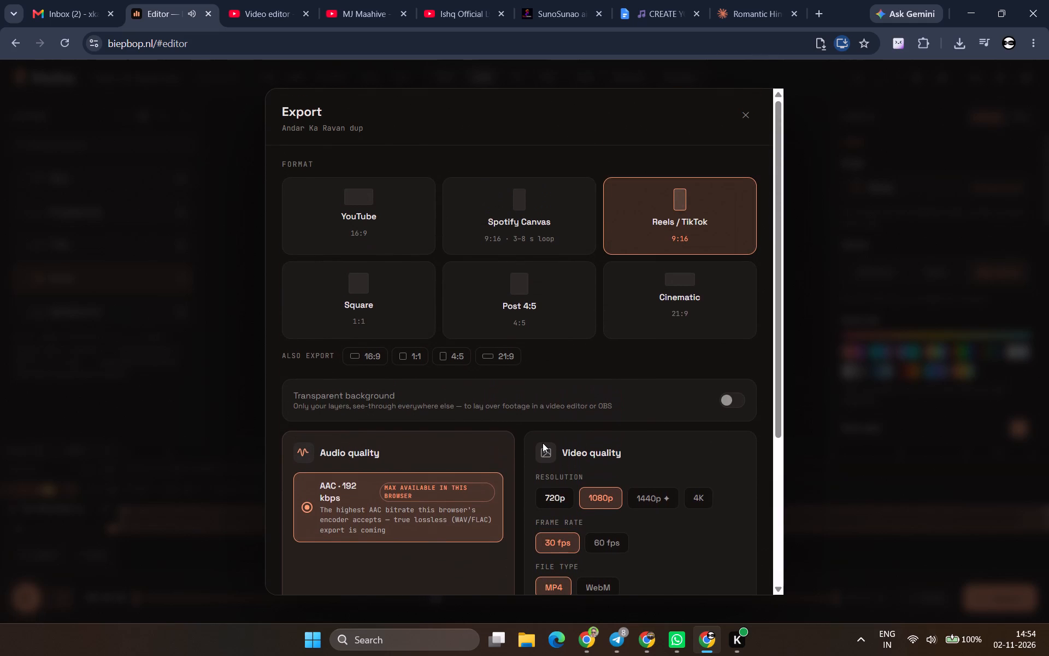
scroll(543, 443, up, 2)
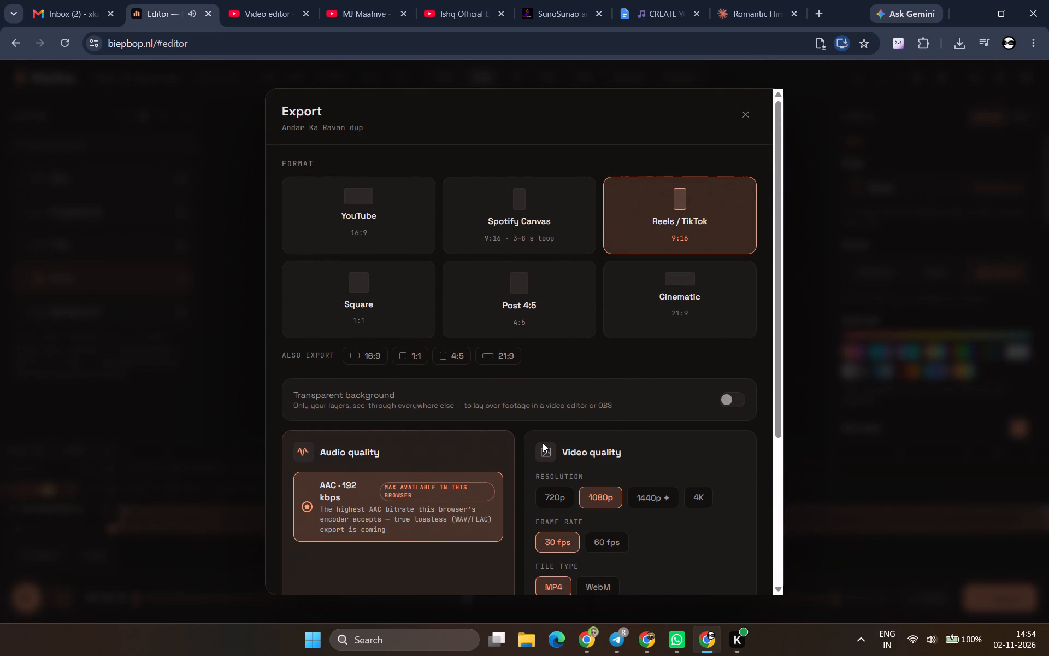
scroll(543, 443, up, 1)
scroll(451, 427, up, 1)
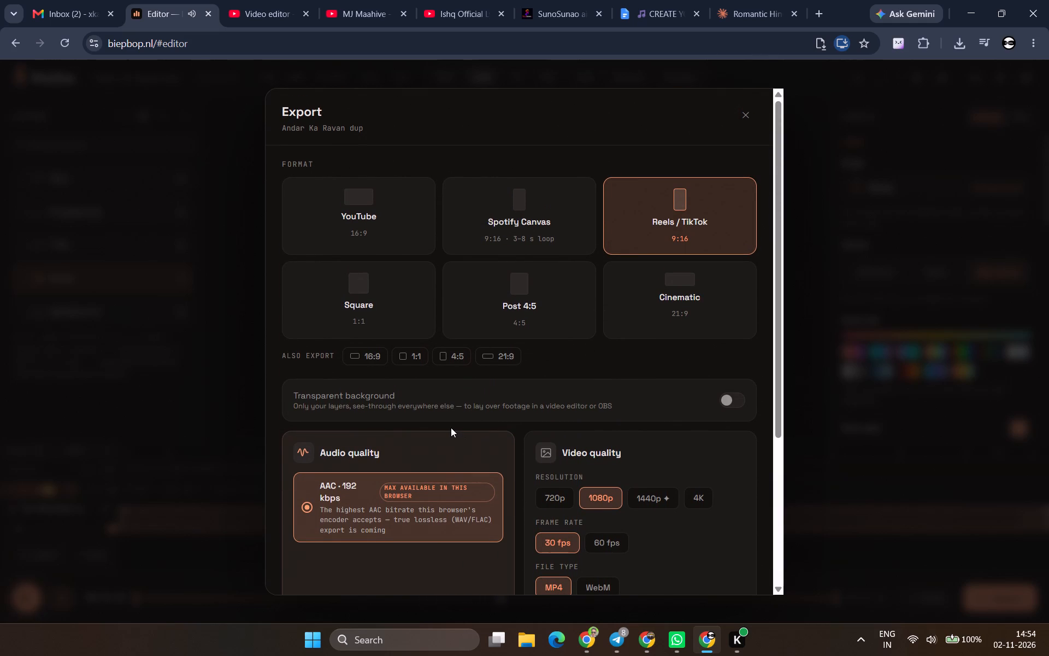
scroll(451, 427, up, 1)
scroll(517, 439, down, 5)
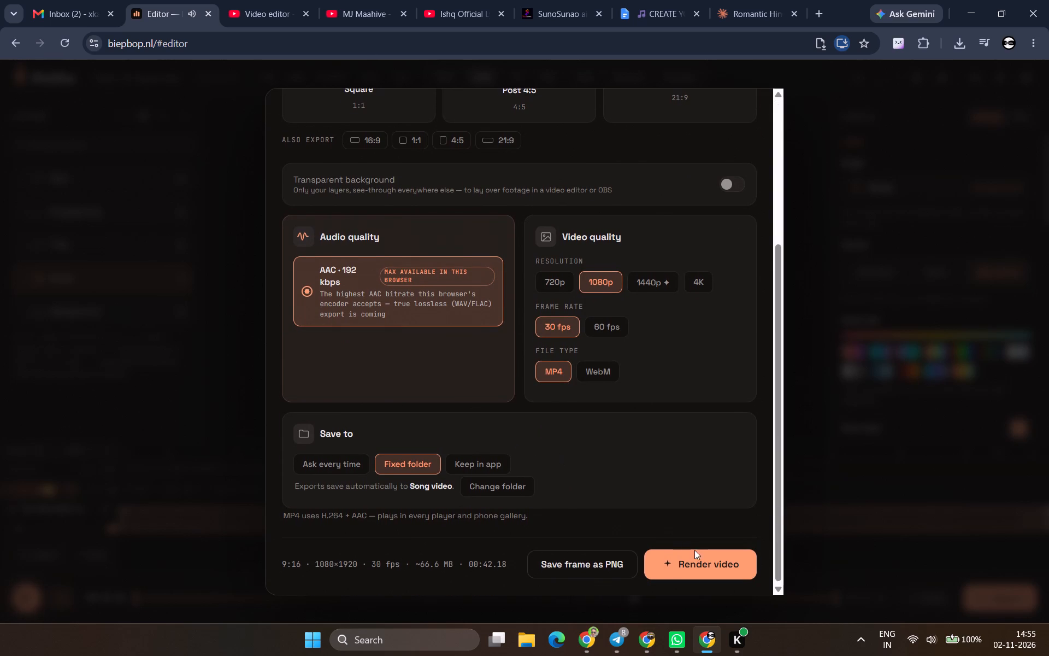
click(695, 551)
Remove the finished 1920x1080 export from the export queue.
scroll(572, 451, up, 3)
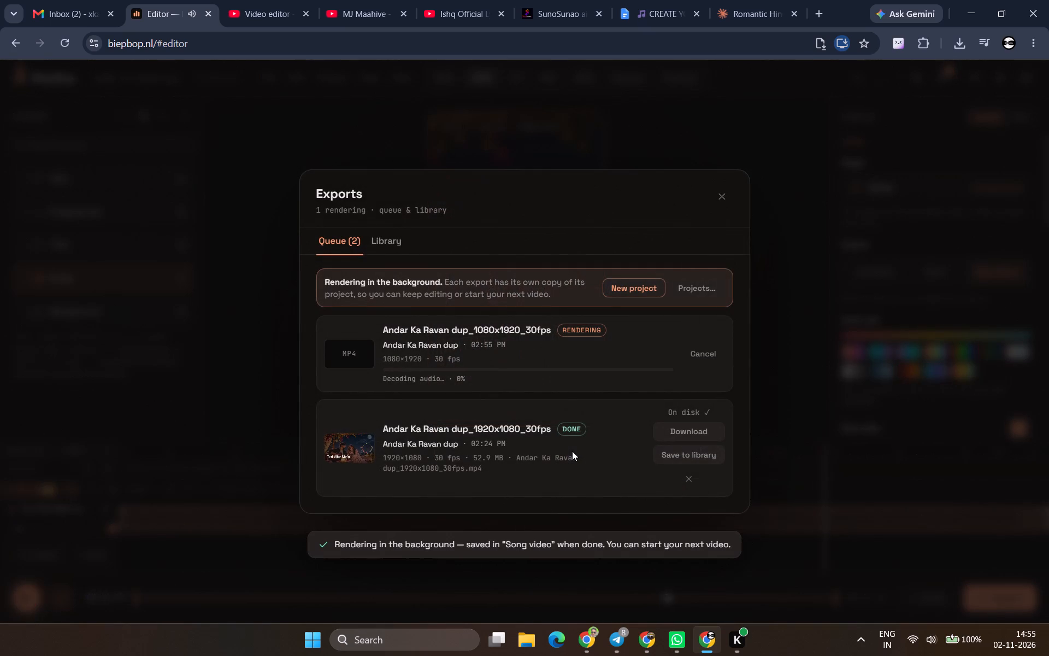
scroll(572, 451, up, 2)
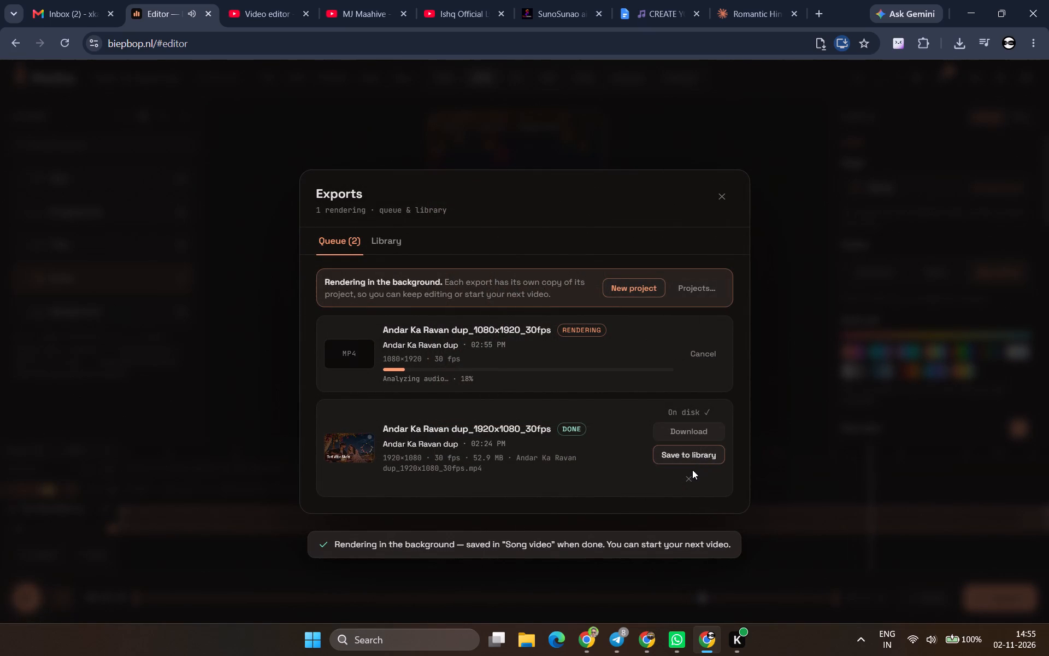
click(690, 473)
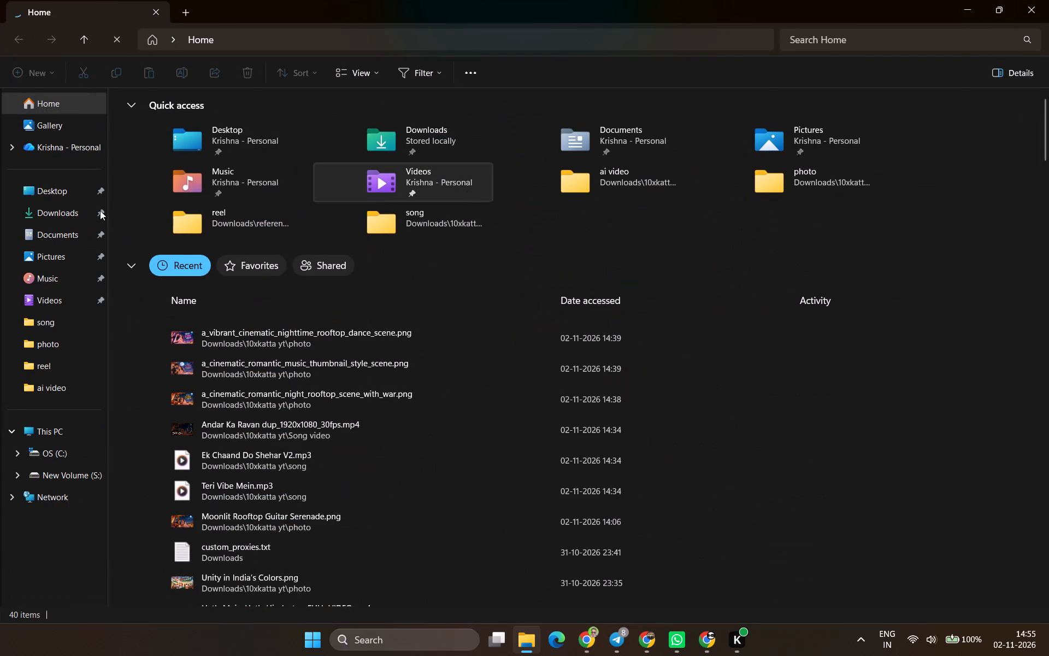
click(43, 210)
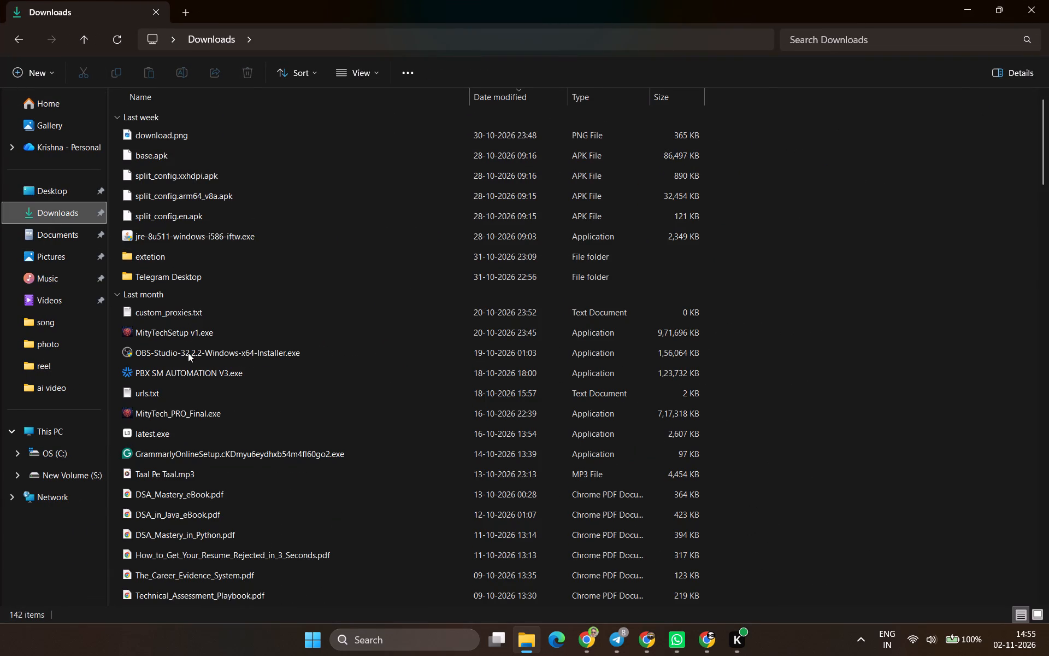
scroll(188, 350, down, 5)
scroll(188, 350, up, 1)
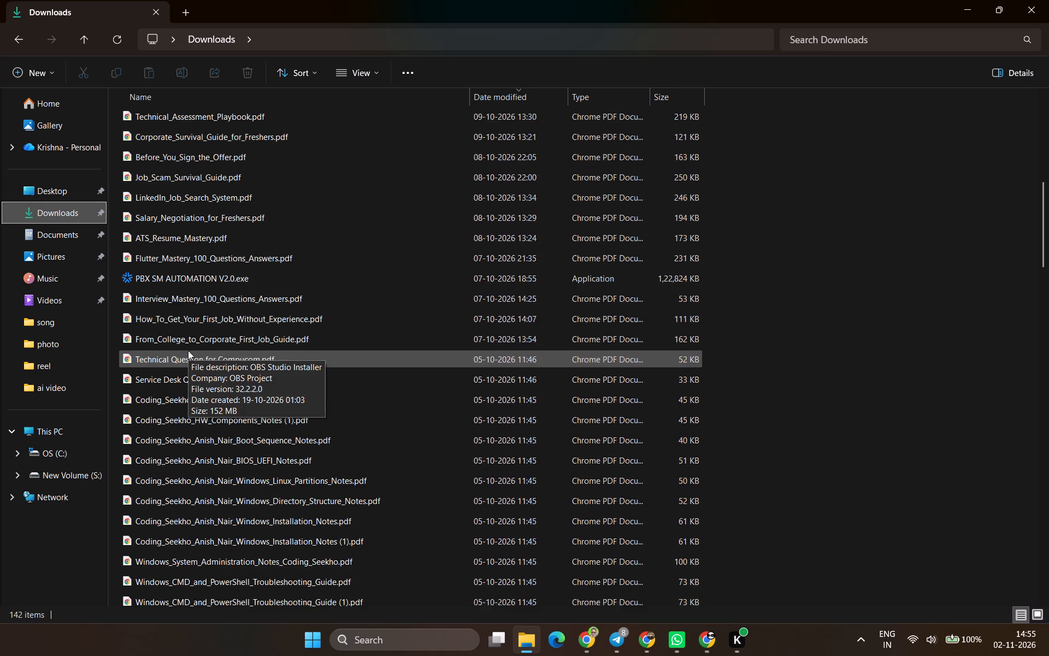
scroll(188, 350, up, 3)
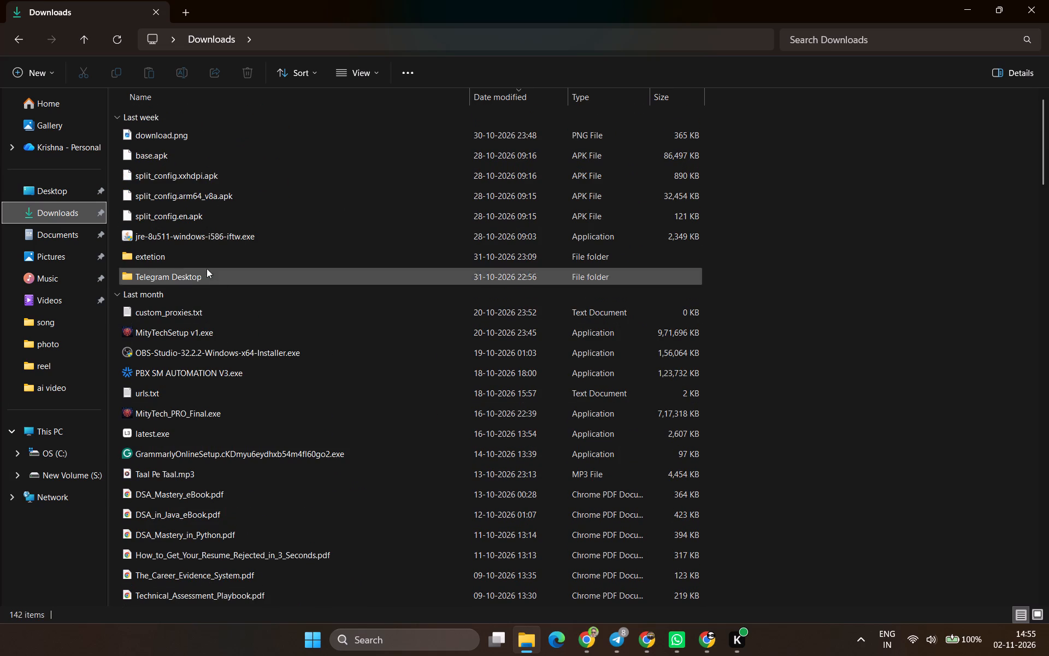
scroll(221, 352, down, 1)
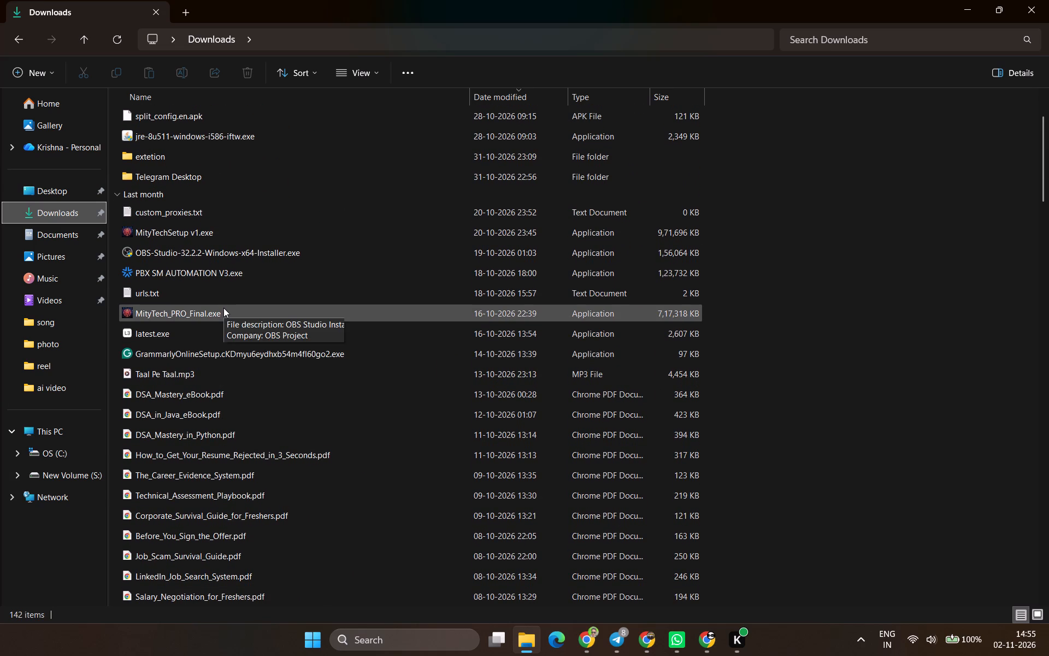
scroll(207, 336, down, 12)
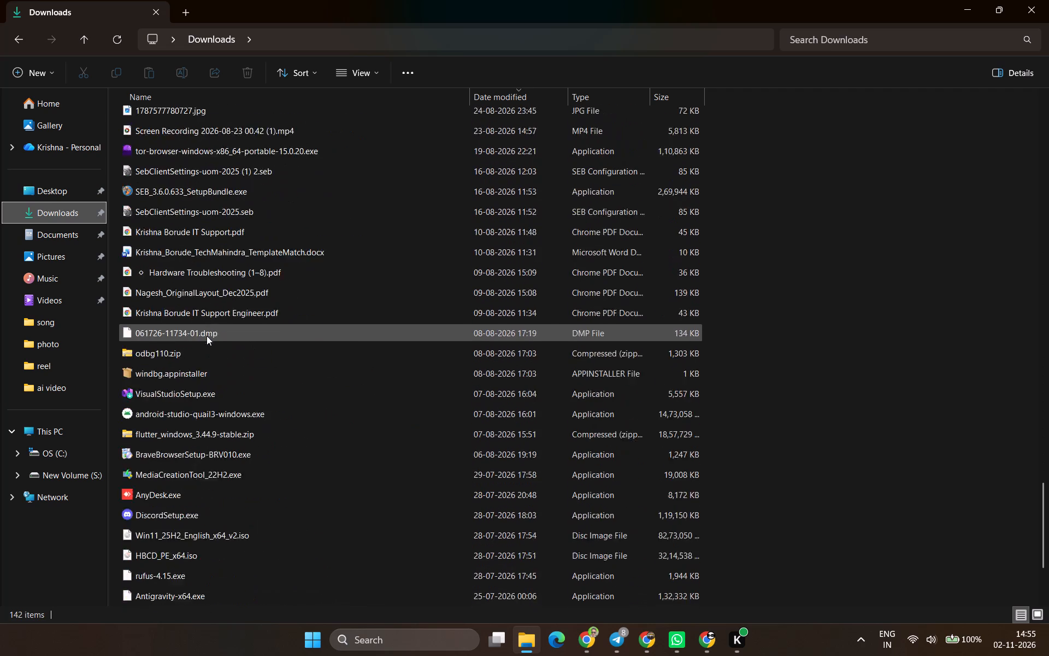
scroll(207, 336, up, 5)
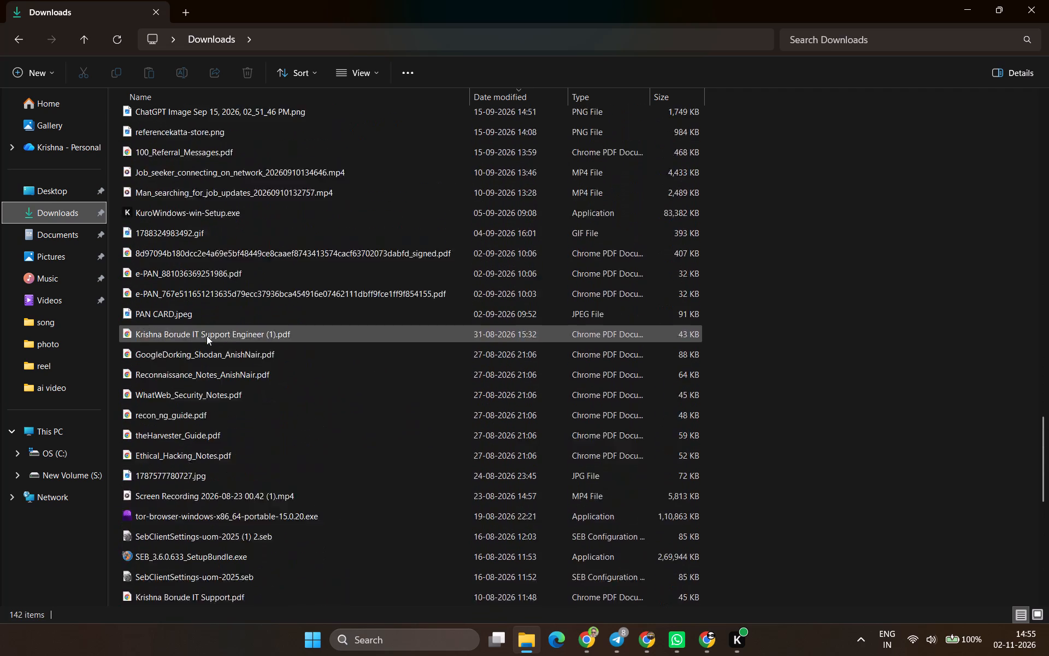
scroll(207, 336, up, 5)
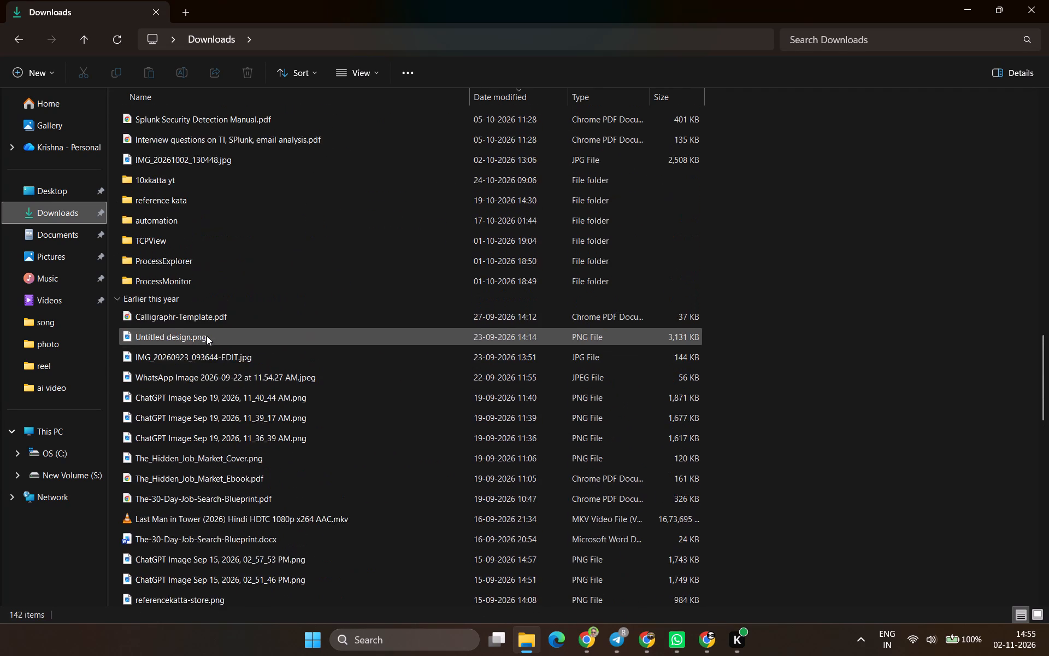
scroll(207, 336, up, 2)
click(195, 200)
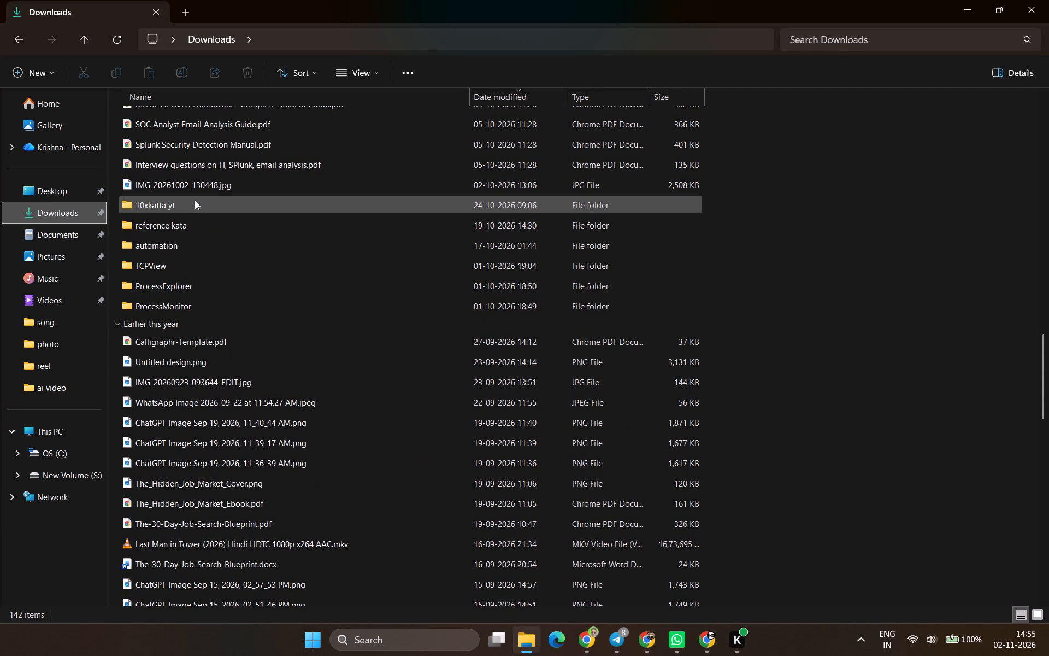
double_click(195, 200)
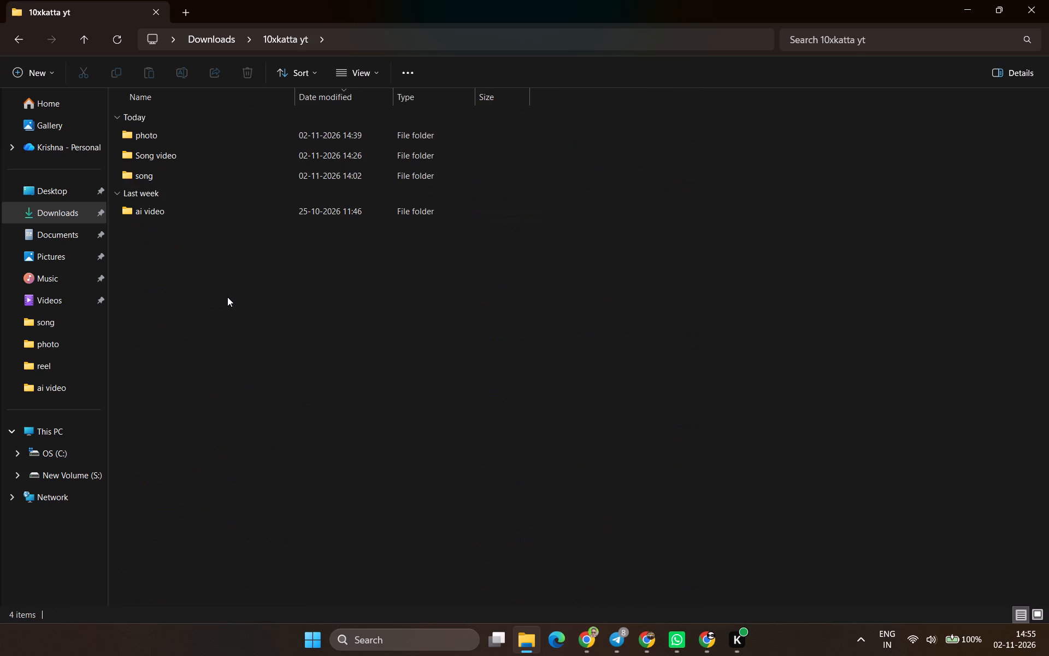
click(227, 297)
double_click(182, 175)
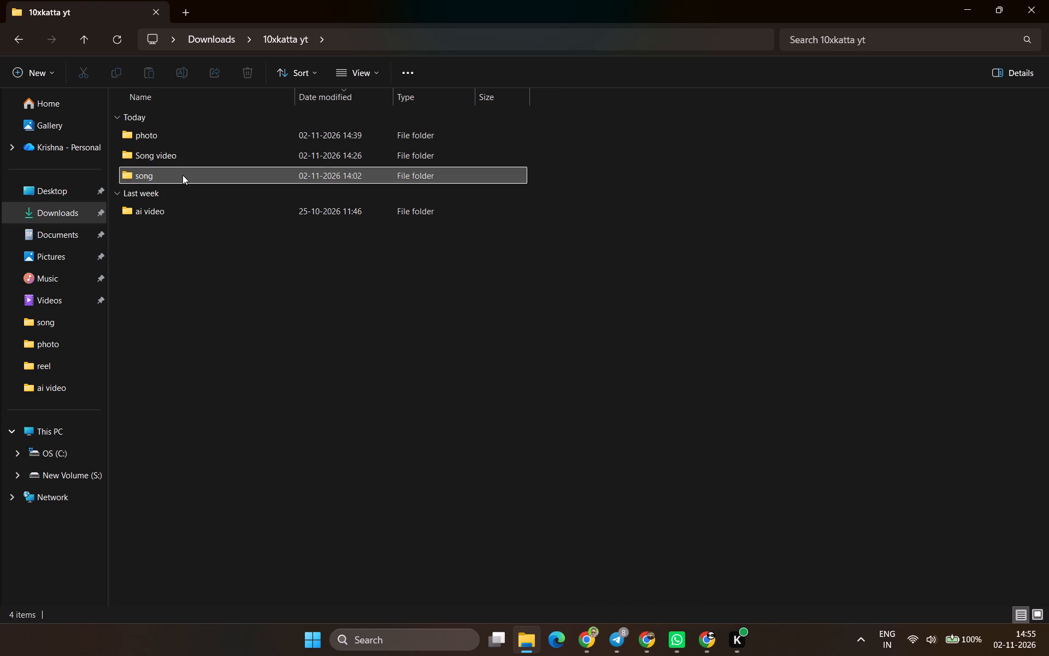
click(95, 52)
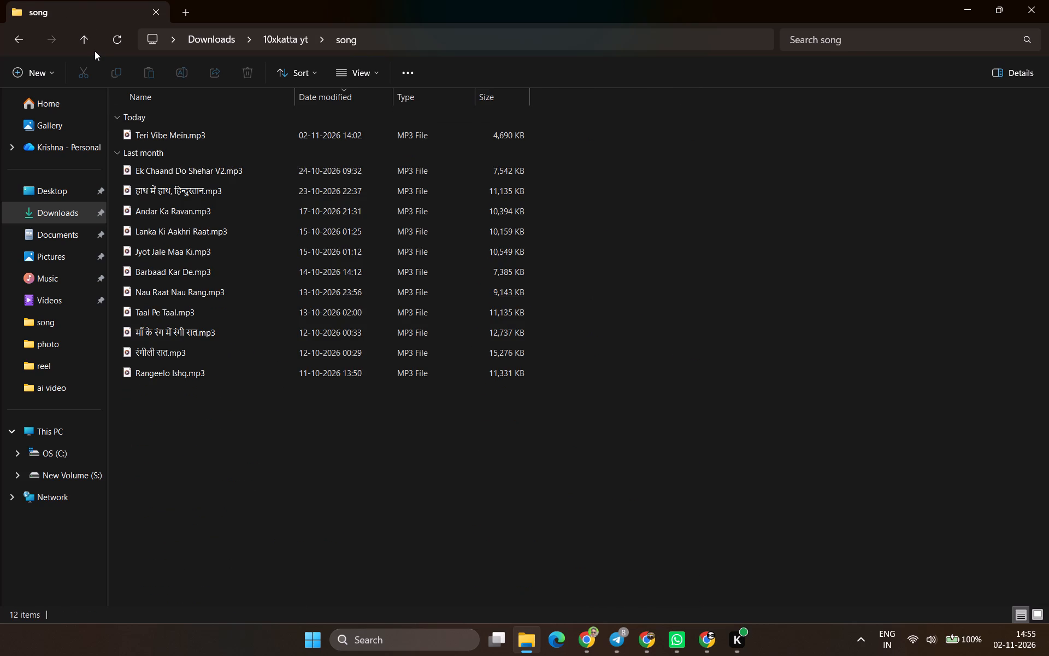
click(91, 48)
Open the Song video folder inside 10xkatta yt.
double_click(169, 157)
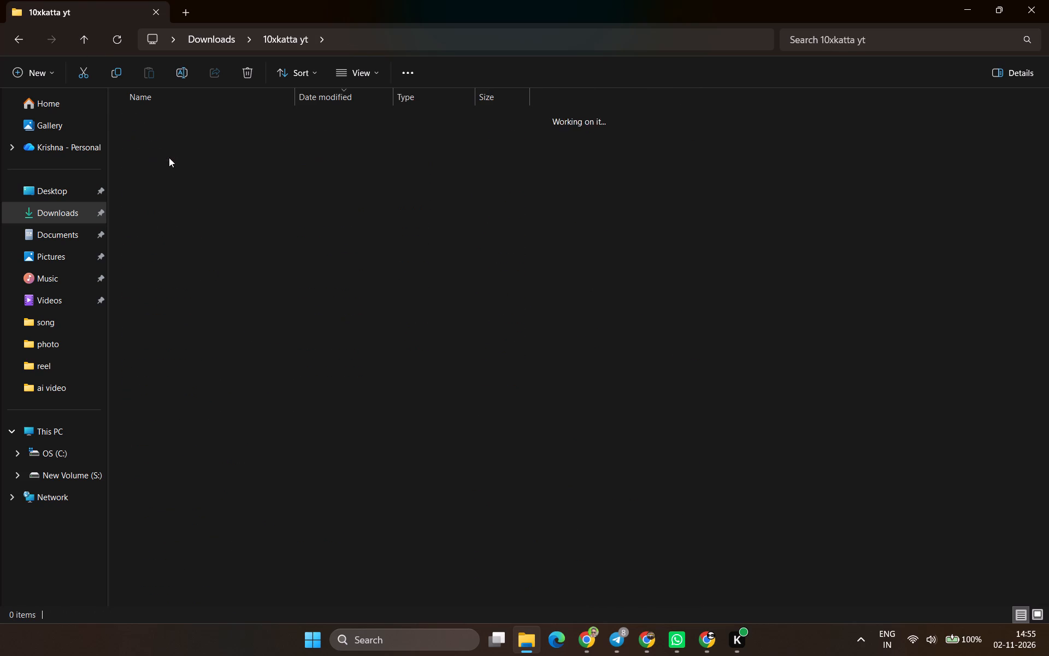
click(216, 423)
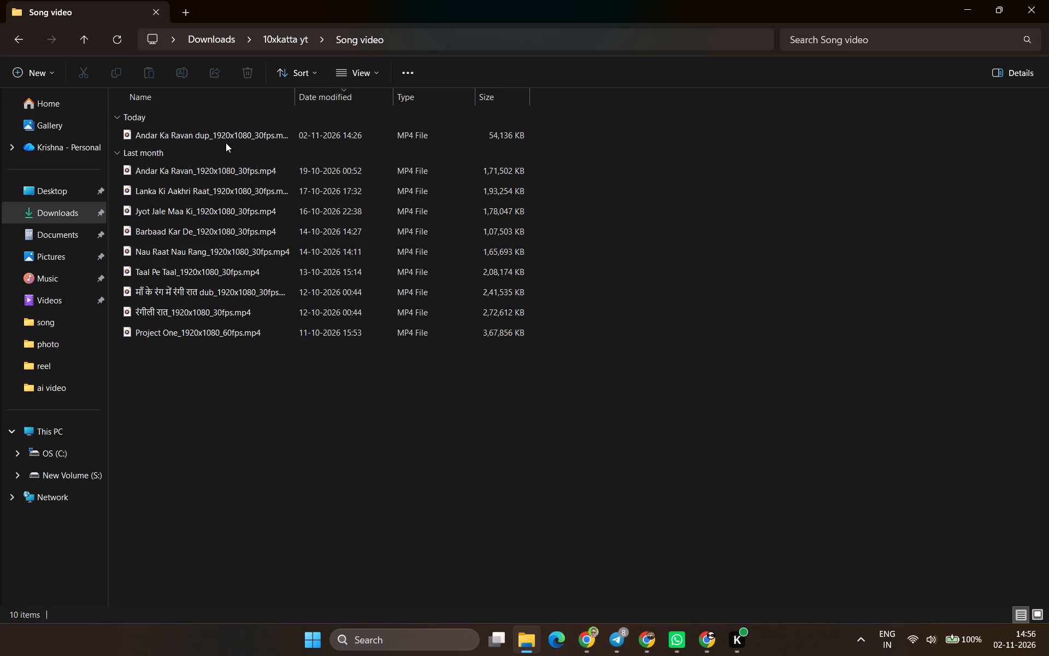
Open the Andar Ka Ravan dup_1920x1080_30fps video in Media Player for a brief look and close the player.
double_click(226, 143)
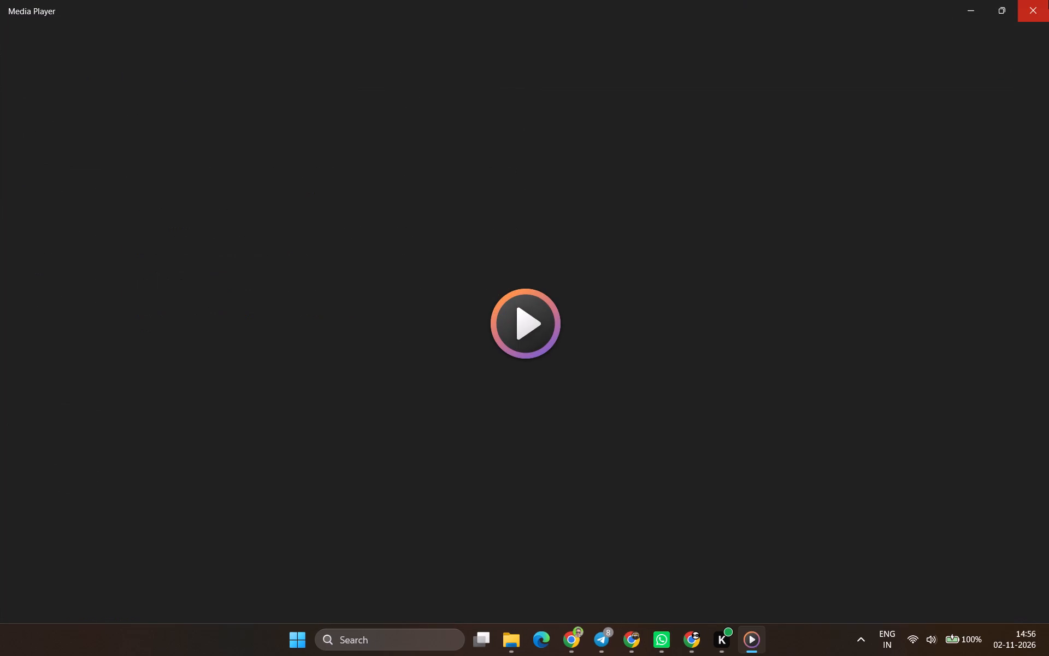
click(1048, 0)
Rename the Andar Ka Ravan dup_1920x1080_30fps video file as Terivibe hai.
click(256, 132)
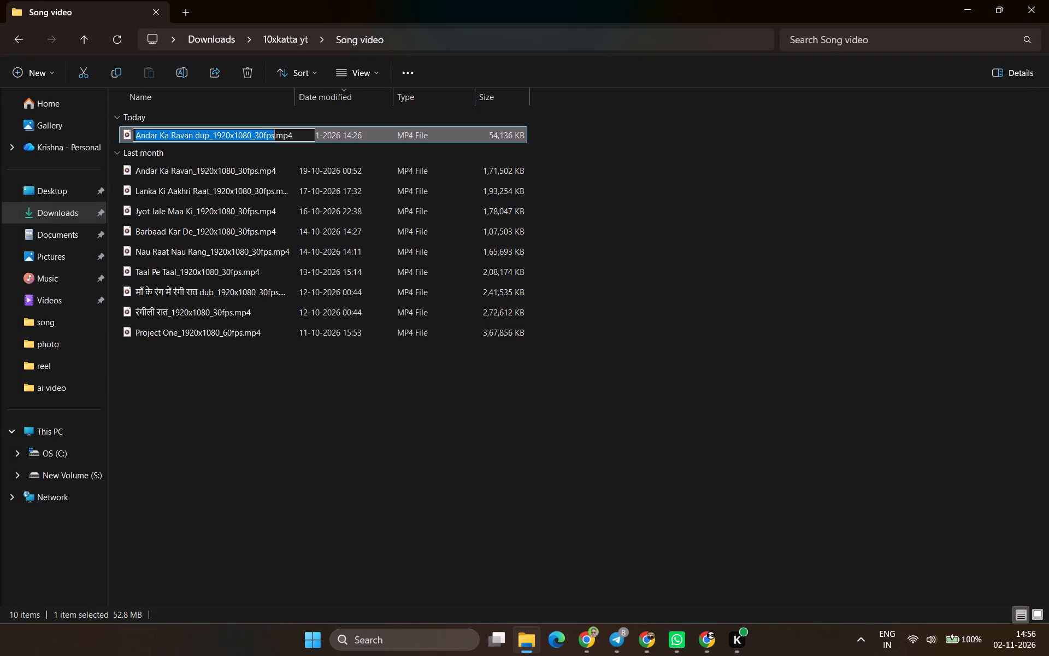
text(Terivibe hai)
key(Return)
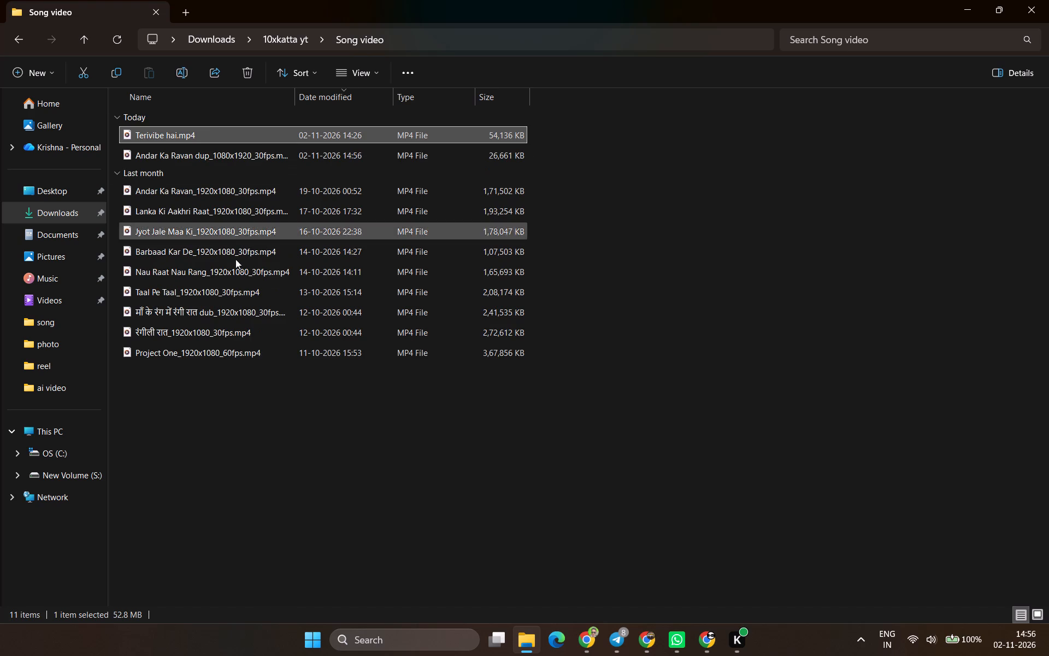
click(233, 453)
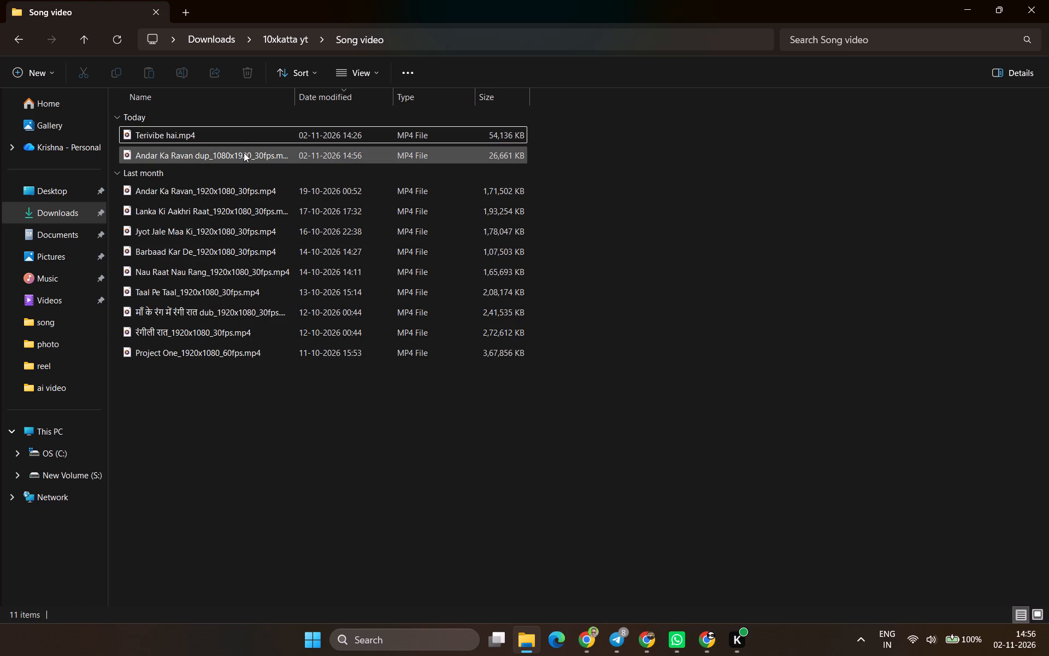
Rename the Andar Ka Ravan dup_1080x1920_30fps video as Terivibe hai short, reusing the name of the Terivibe hai file.
click(244, 153)
click(201, 139)
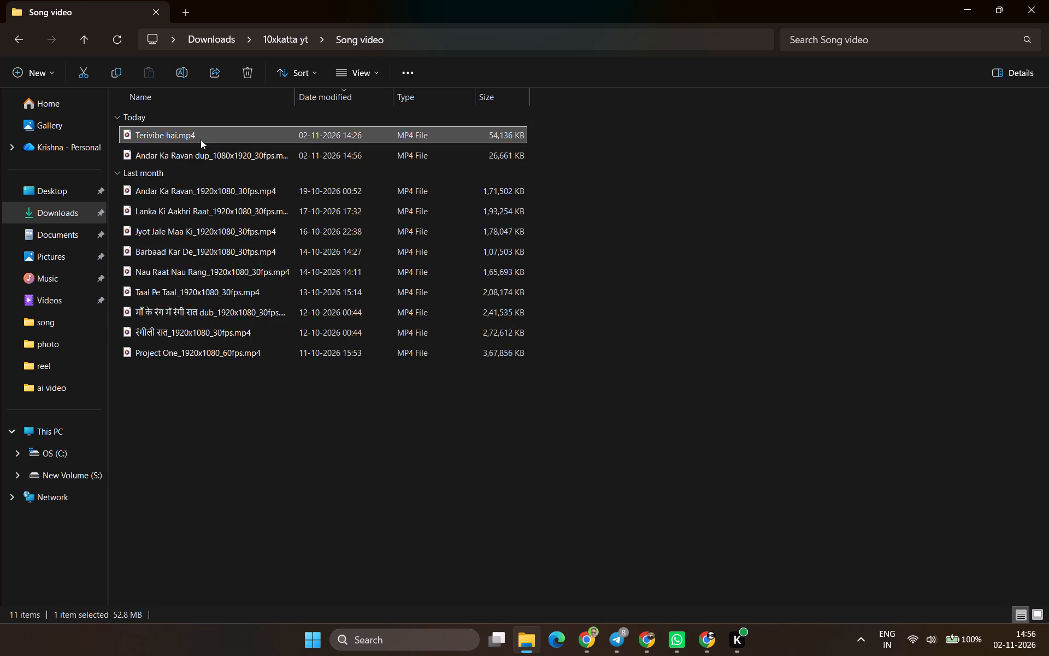
click(201, 139)
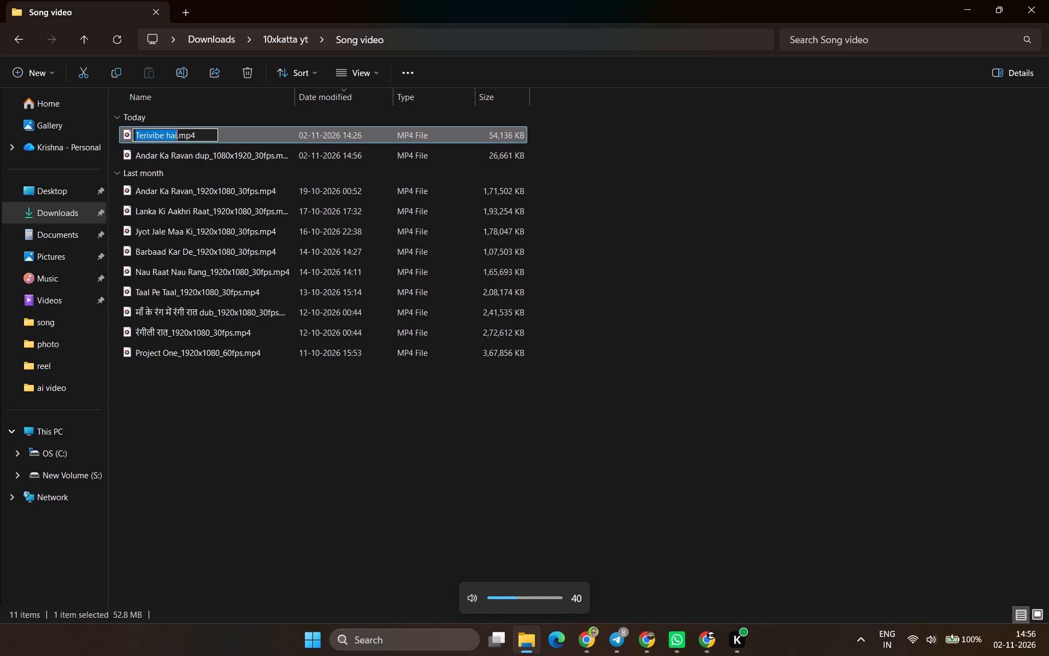
key(ctrl+c)
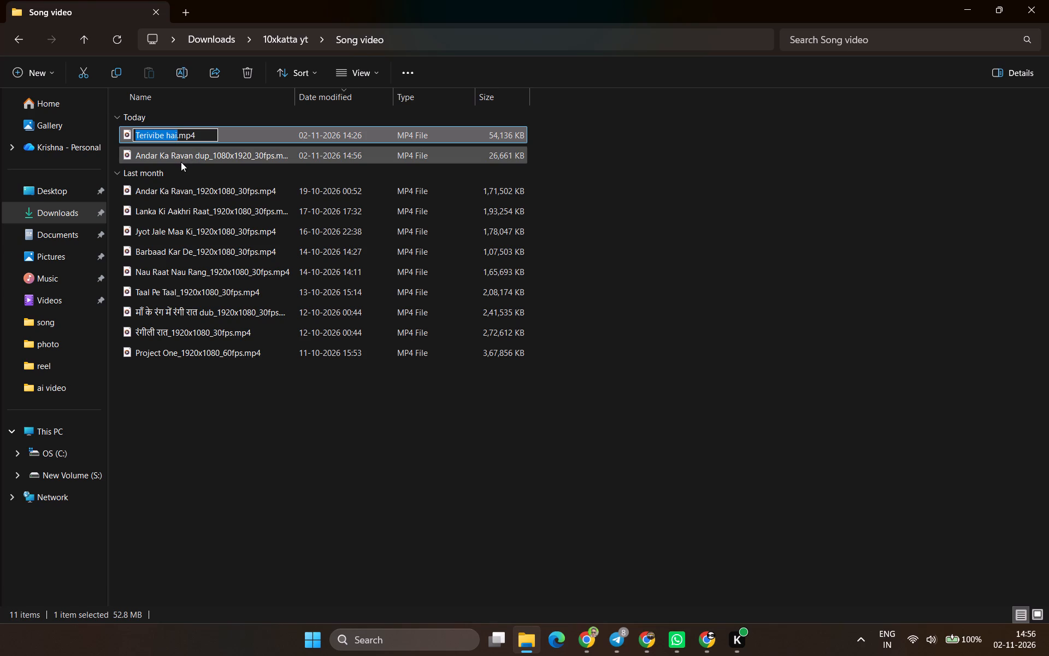
click(179, 160)
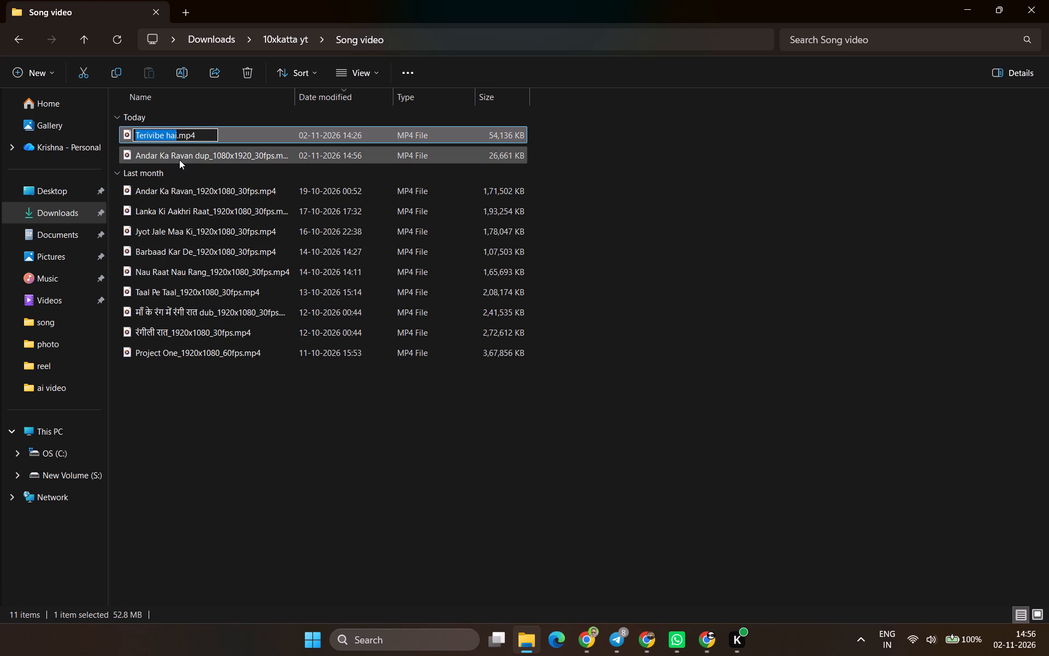
click(179, 160)
key(ctrl+v)
key(space)
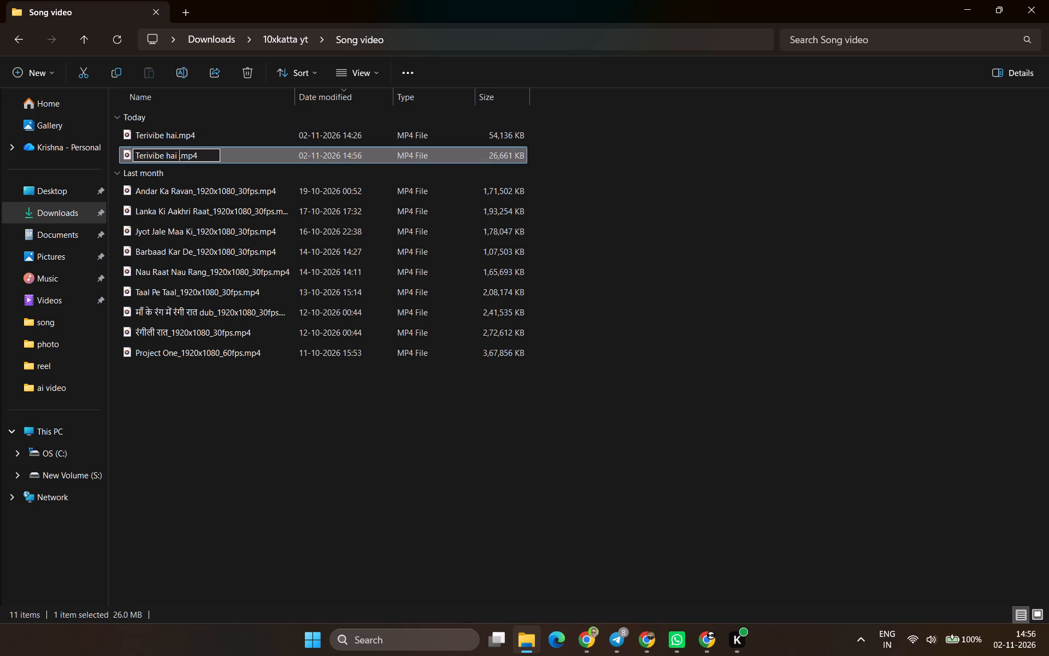
text(short)
key(Return)
click(243, 338)
click(251, 488)
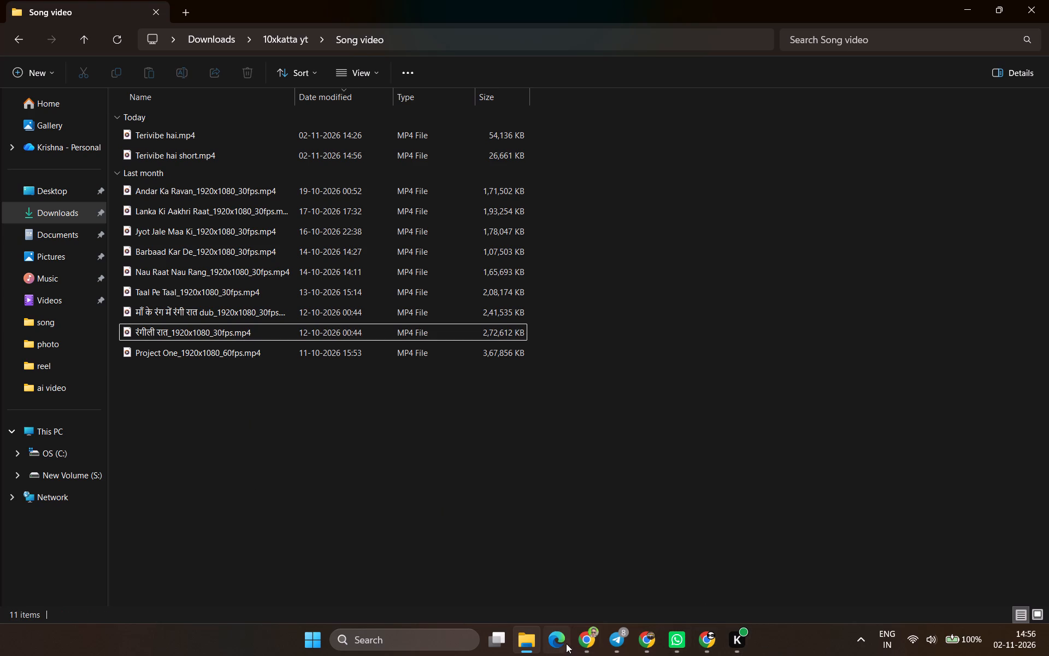
Switch to the BiepBop editor in Chrome, close the Exports window and pause the song playback.
key(alt+Tab)
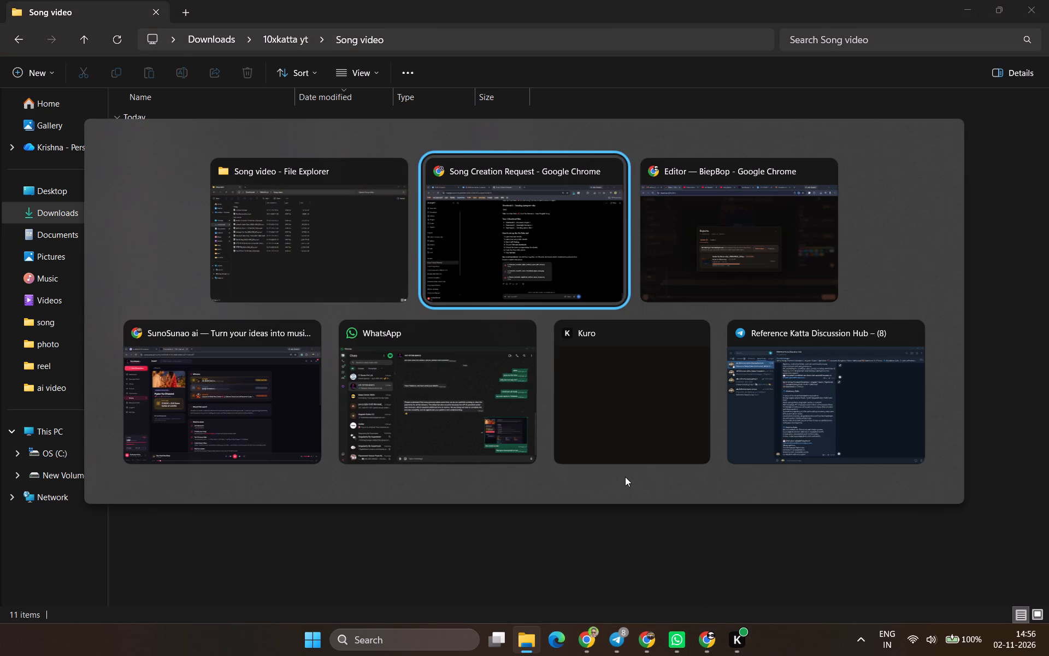
key(alt+Tab)
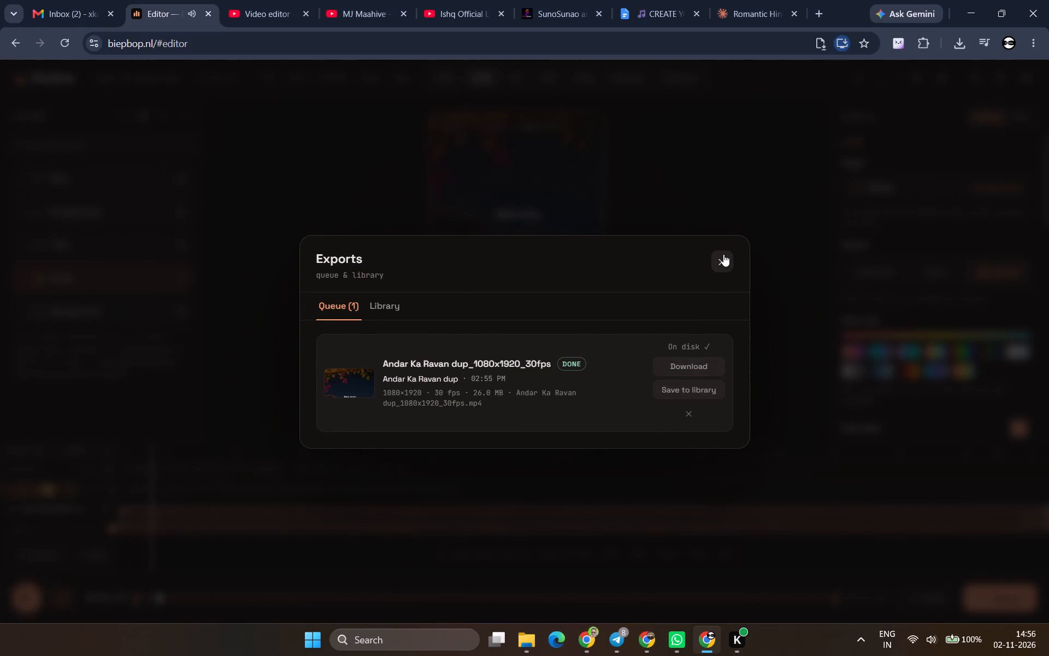
click(723, 254)
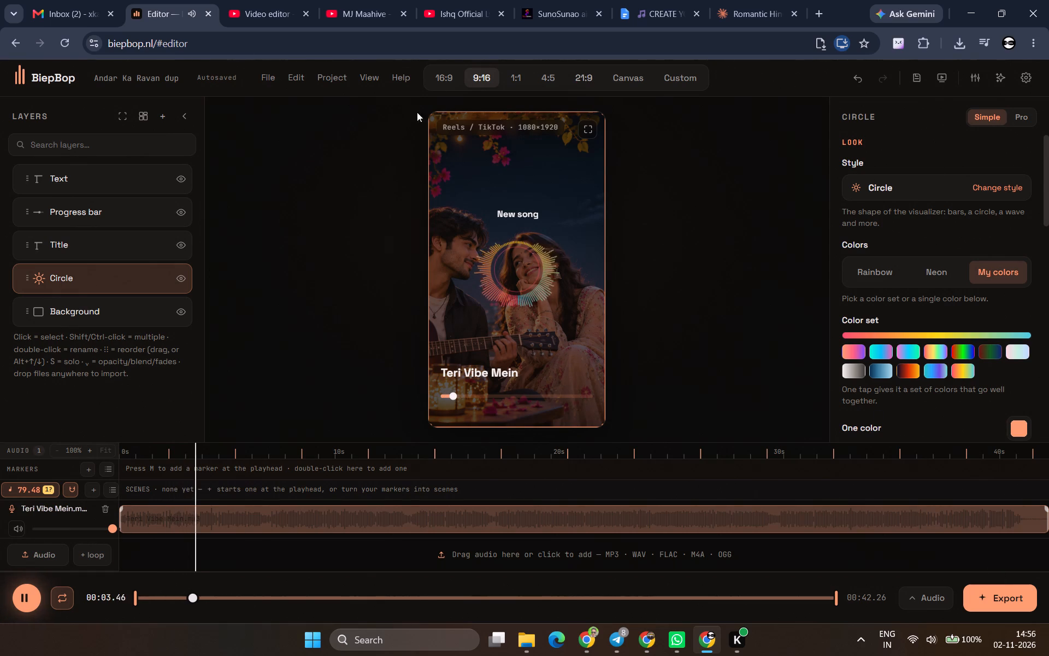
click(378, 176)
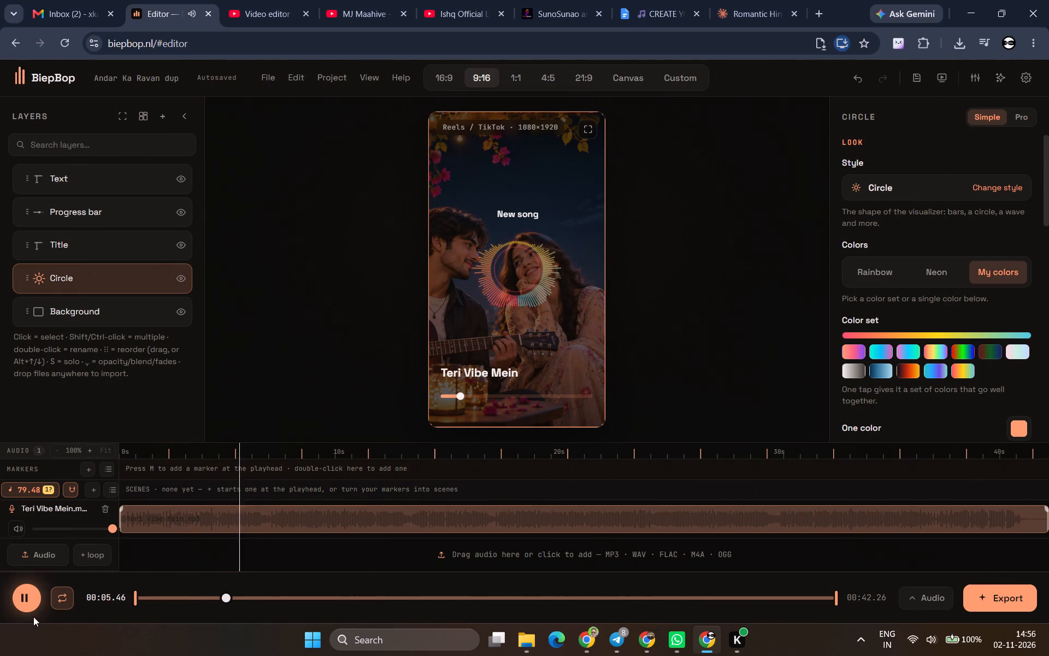
click(22, 602)
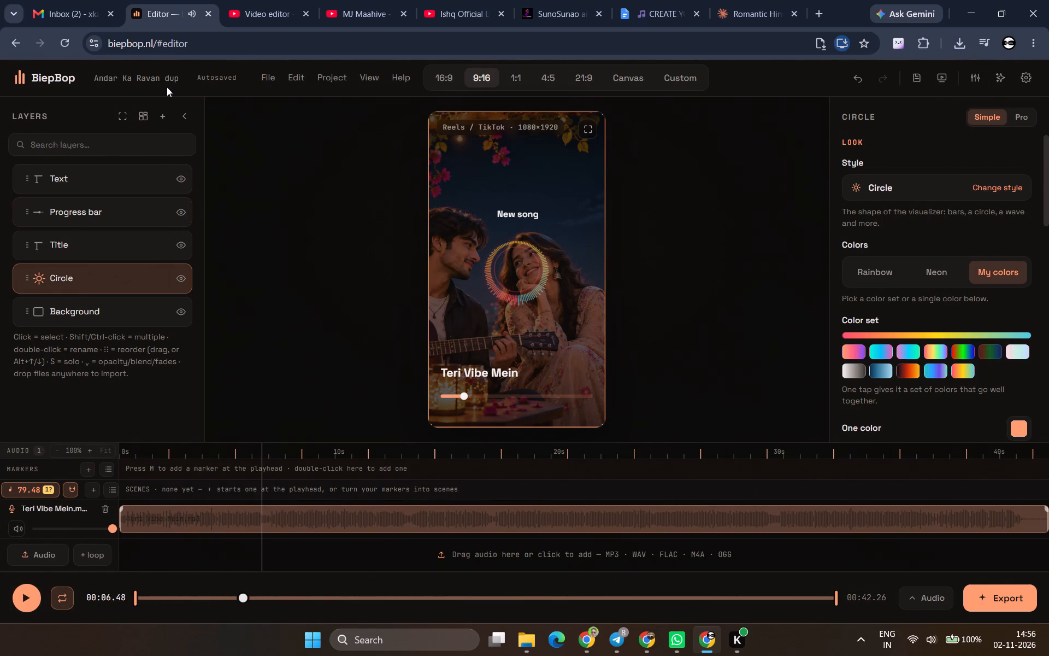